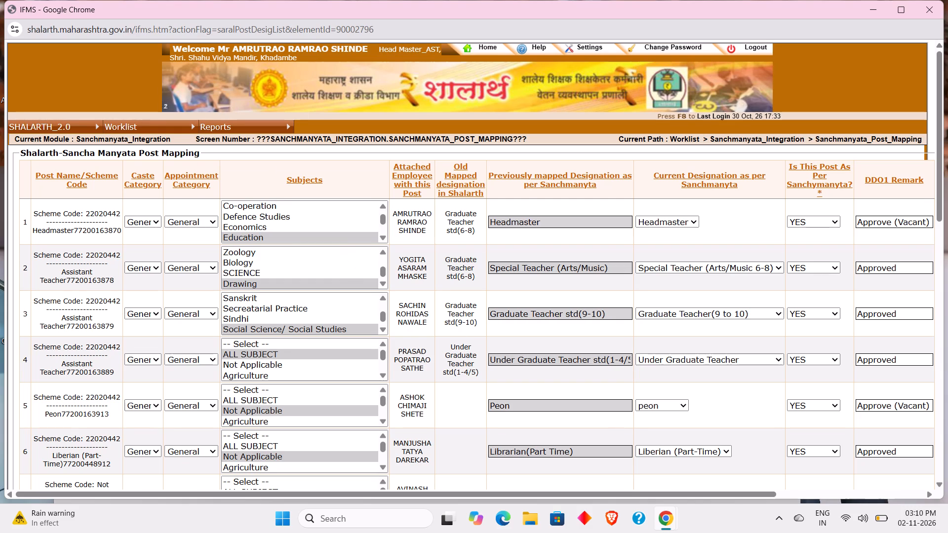
Save the Headmaster post's entry in the first row of the Sancha Manyata Post Mapping table as a draft.
drag(634, 496, 874, 507)
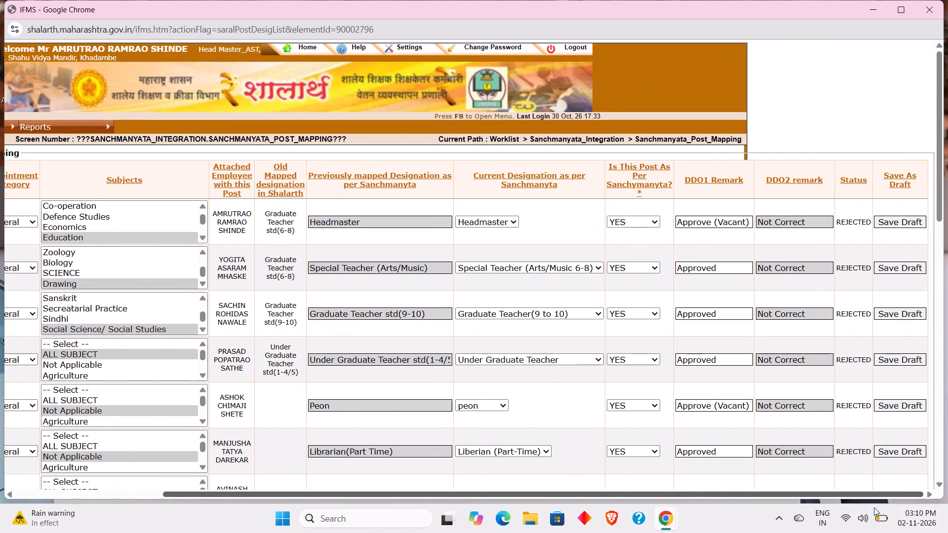
drag(874, 507, 889, 507)
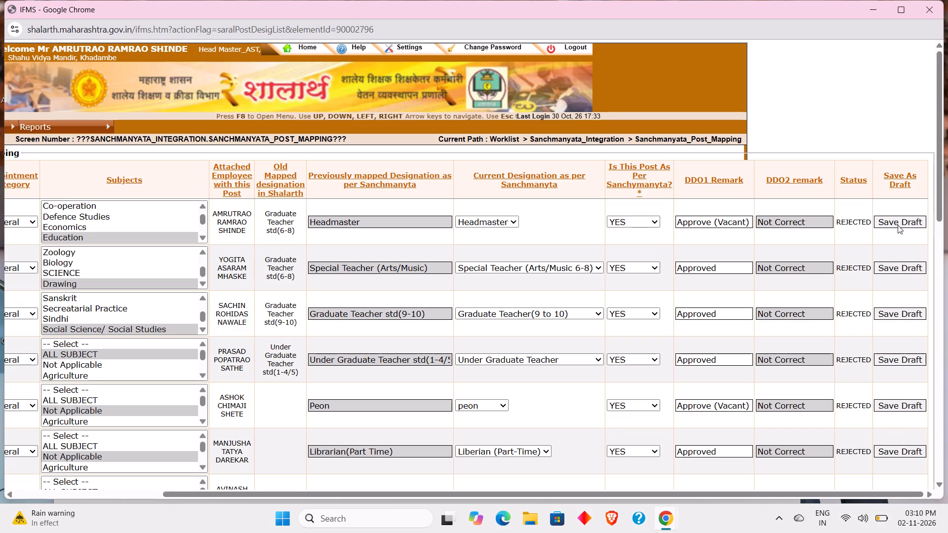
drag(802, 494, 785, 495)
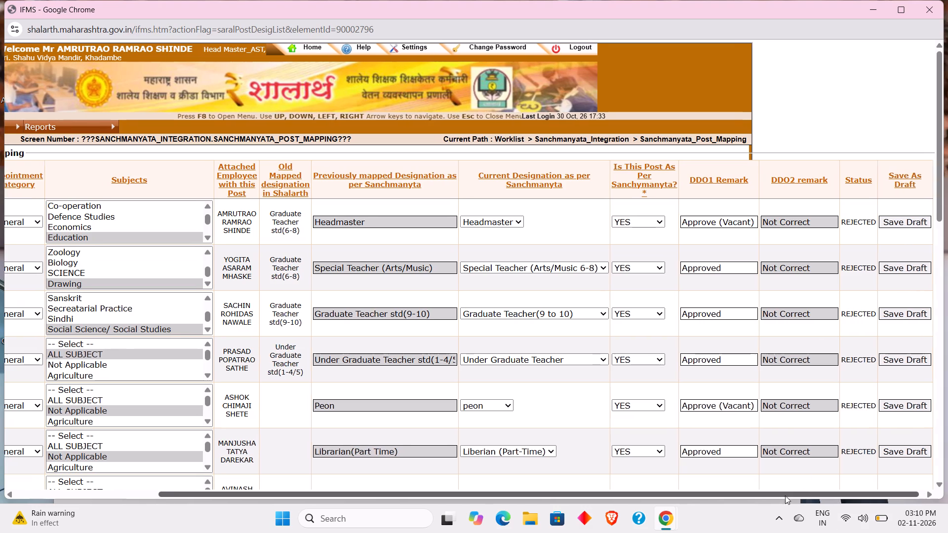
drag(785, 495, 589, 502)
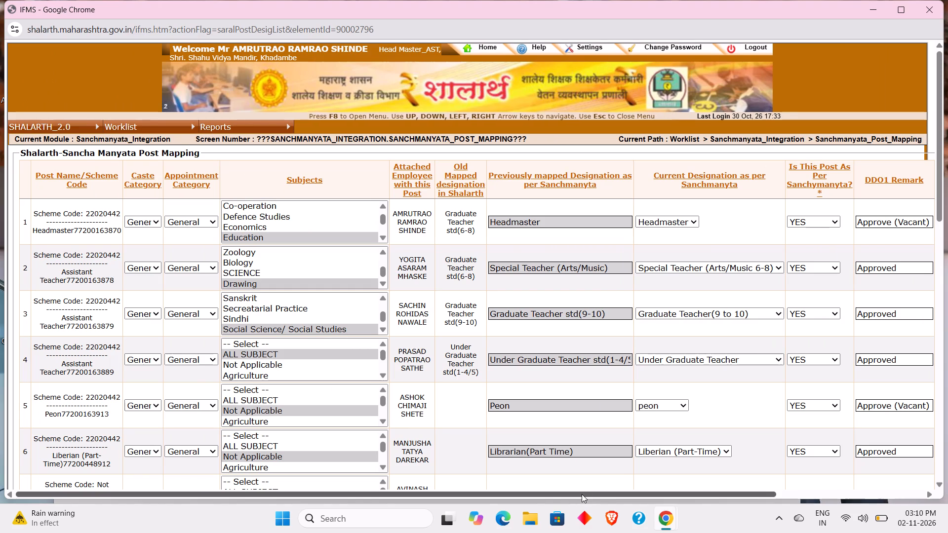
drag(627, 494, 699, 495)
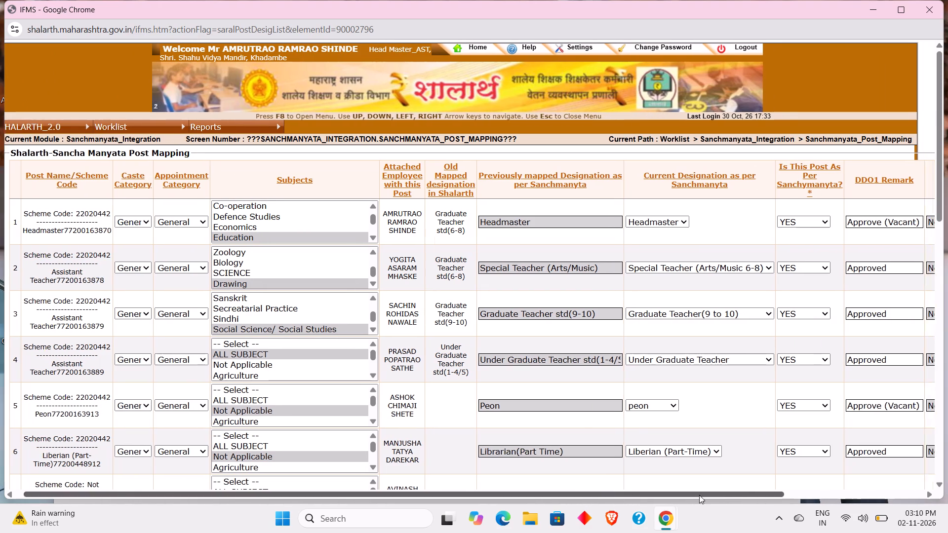
drag(699, 495, 819, 485)
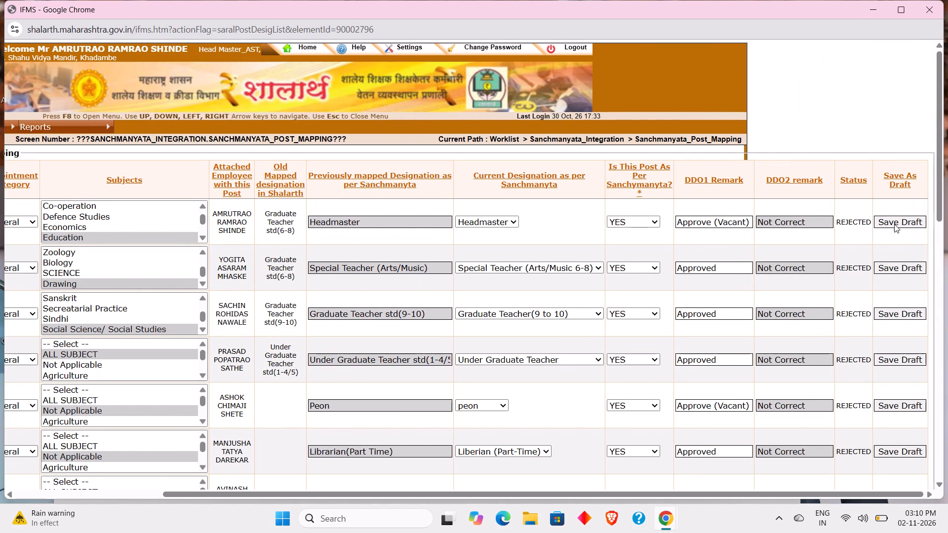
click(895, 222)
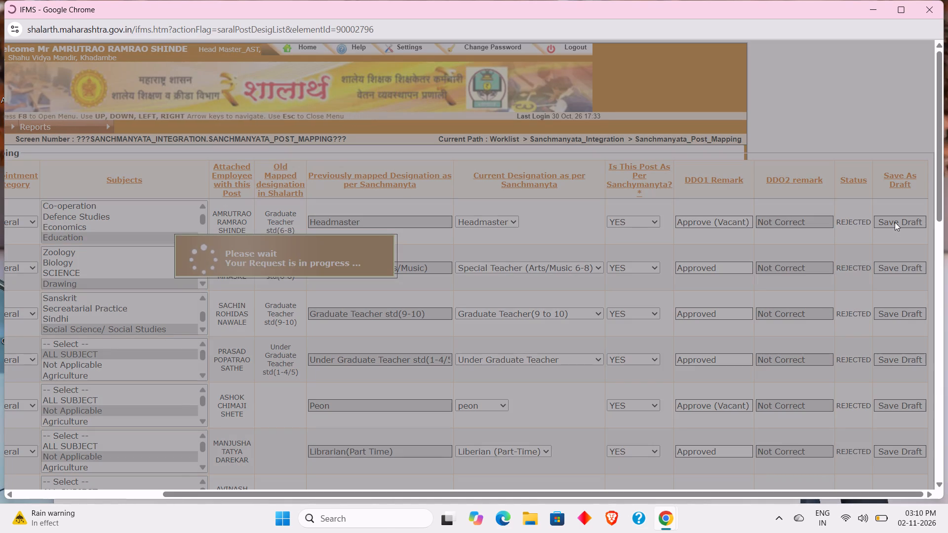
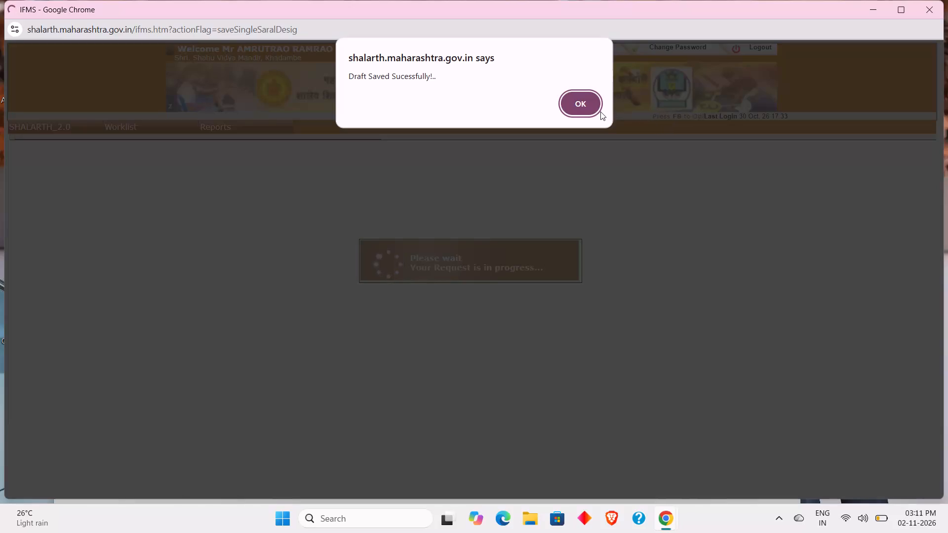
Save the Assistant Teacher post in row 2, mapped as Special Teacher (Arts/Music 6-8), as a draft.
click(581, 107)
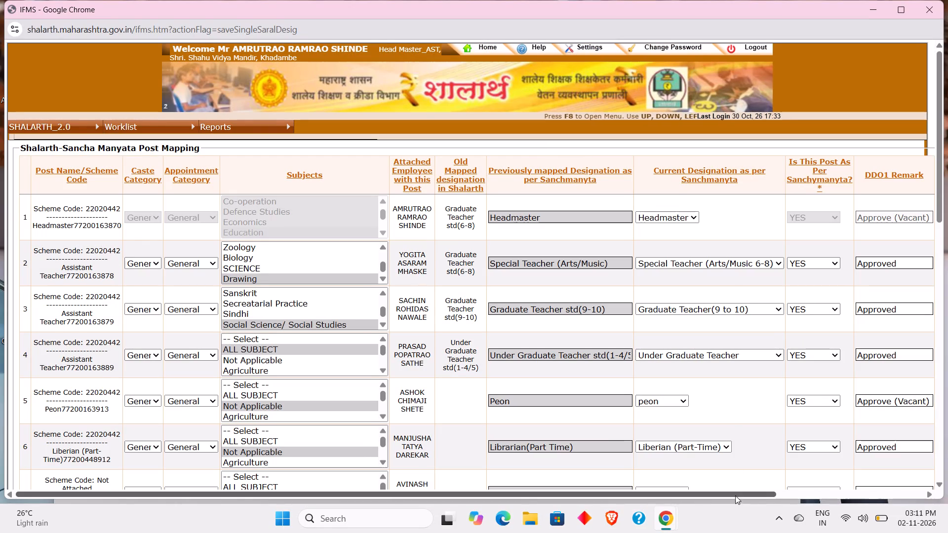
drag(735, 492, 947, 493)
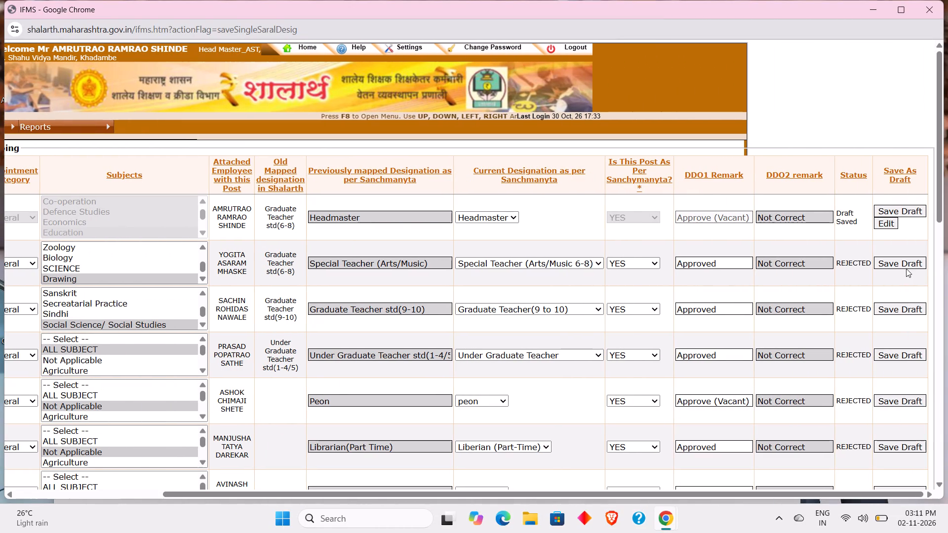
click(902, 264)
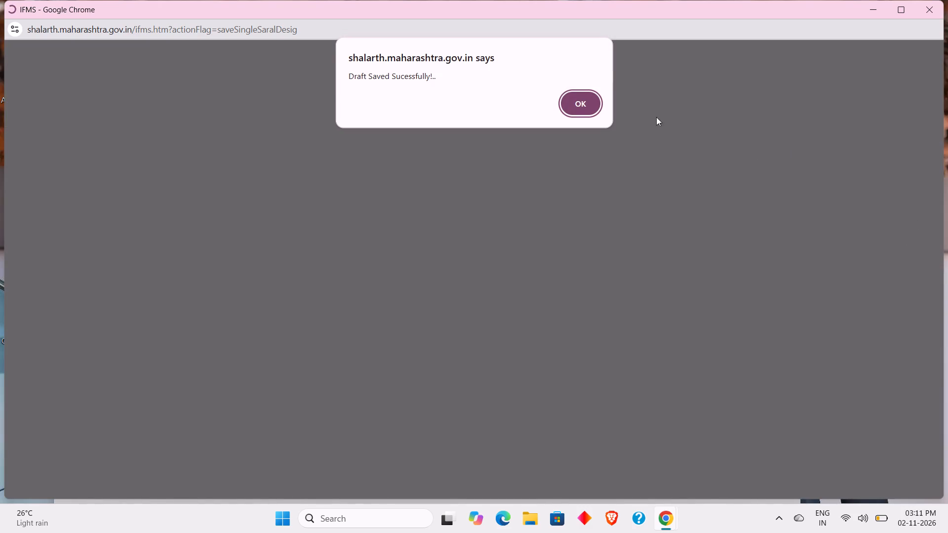
click(585, 106)
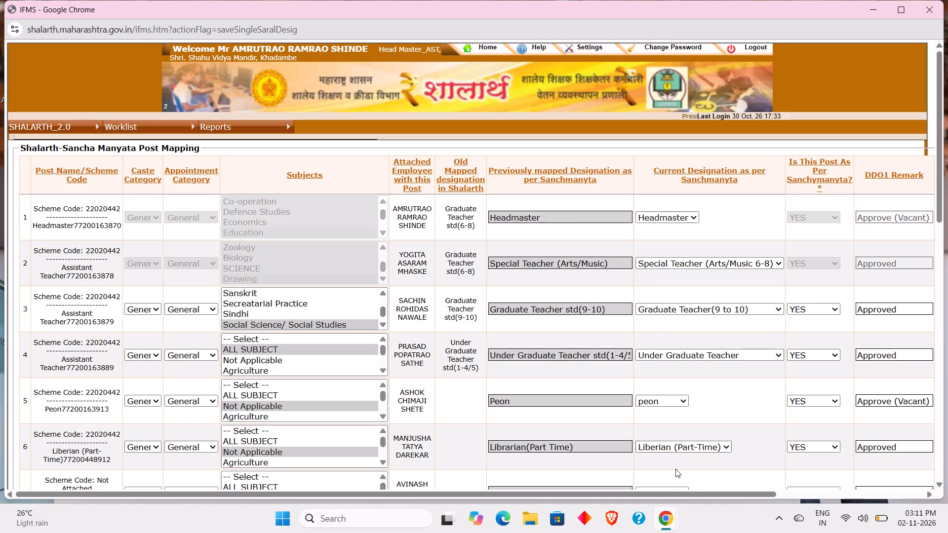
Save the Assistant Teacher post in row 3, mapped as Graduate Teacher (9 to 10), as a draft.
drag(693, 494, 849, 484)
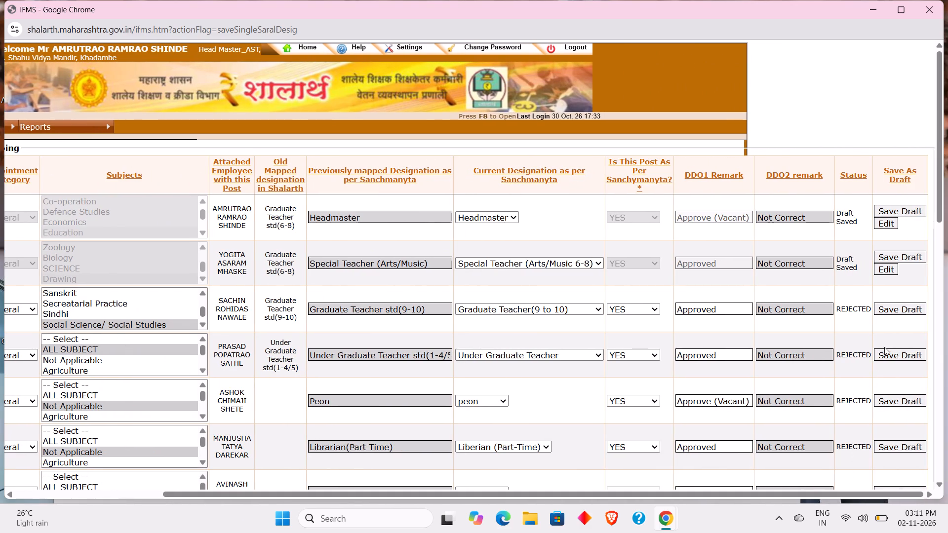
click(895, 308)
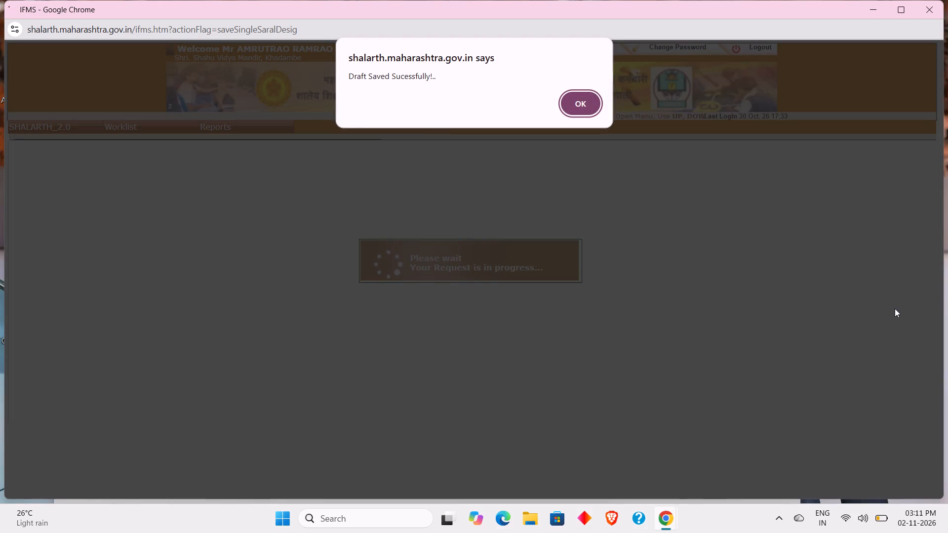
click(578, 101)
Save the Assistant Teacher post in row 4, mapped as Under Graduate Teacher, as a draft.
drag(619, 491, 806, 484)
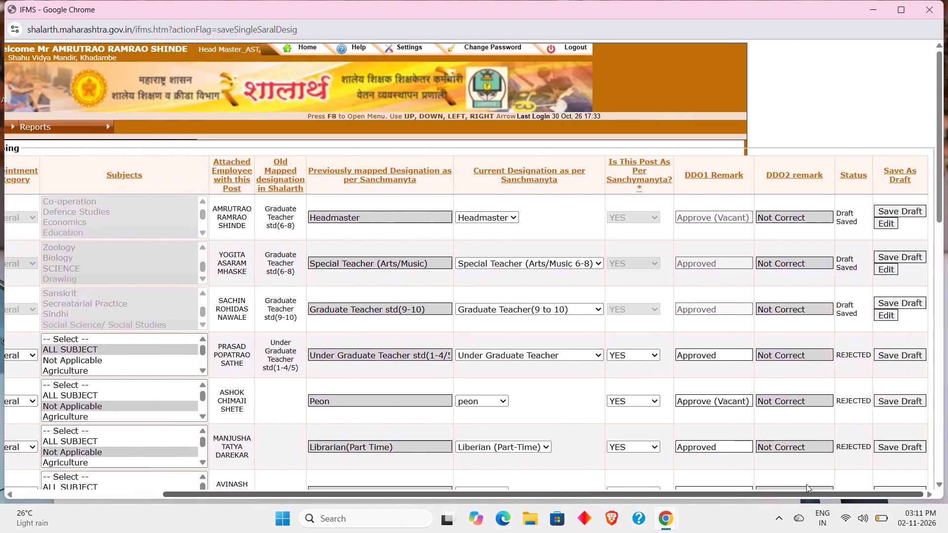
drag(806, 484, 815, 484)
click(893, 353)
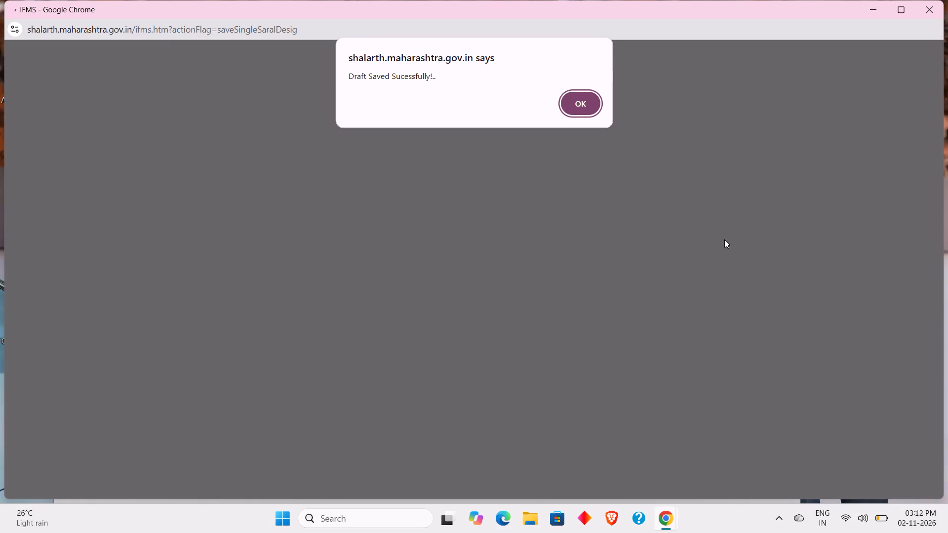
click(592, 112)
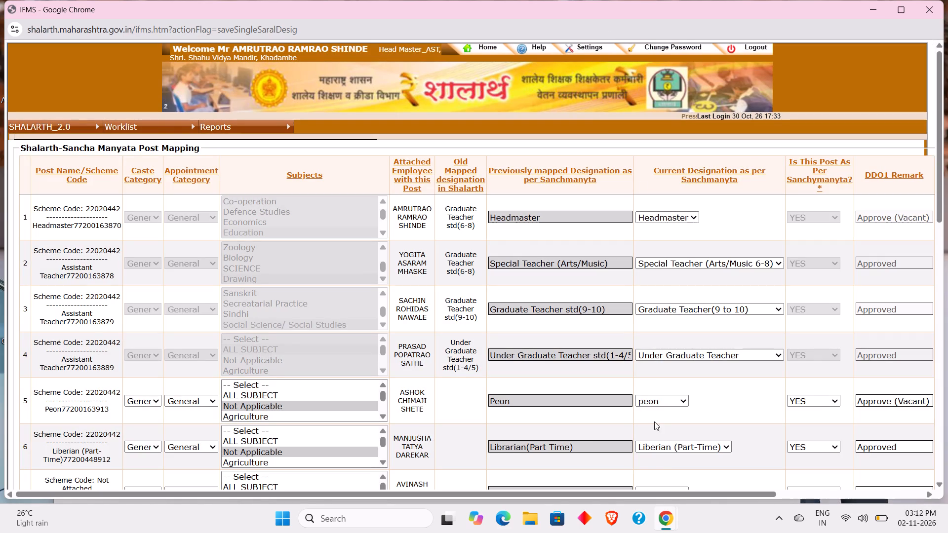
Save the Peon post in row 5 of the post mapping table as a draft.
drag(667, 493, 840, 487)
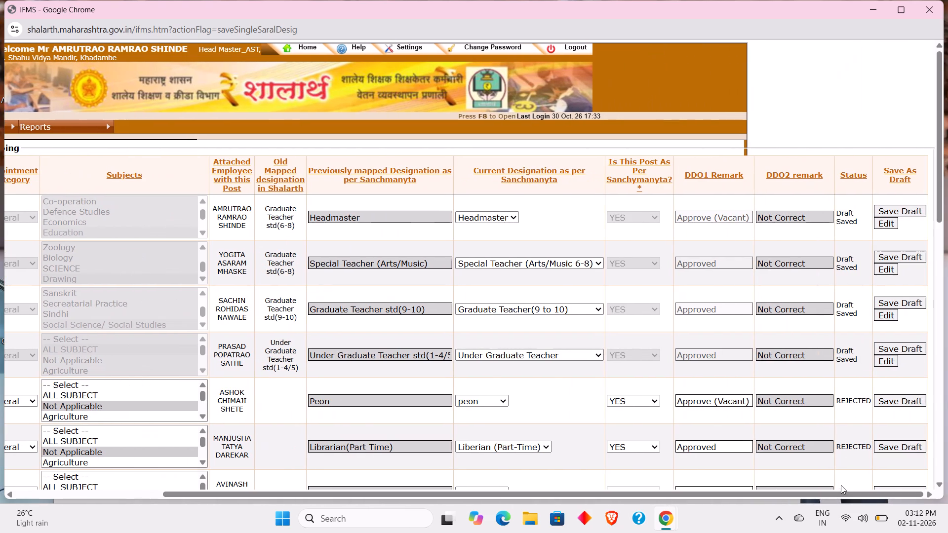
click(894, 401)
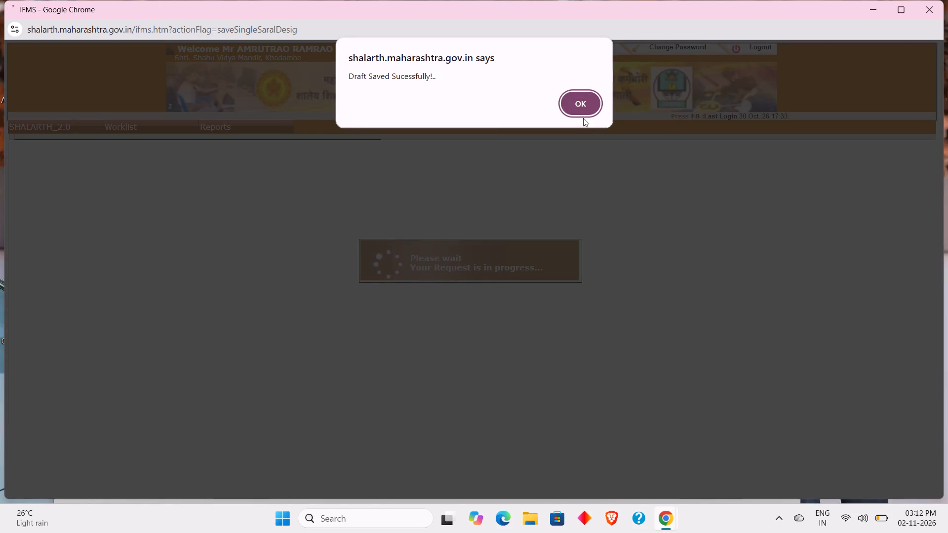
click(586, 114)
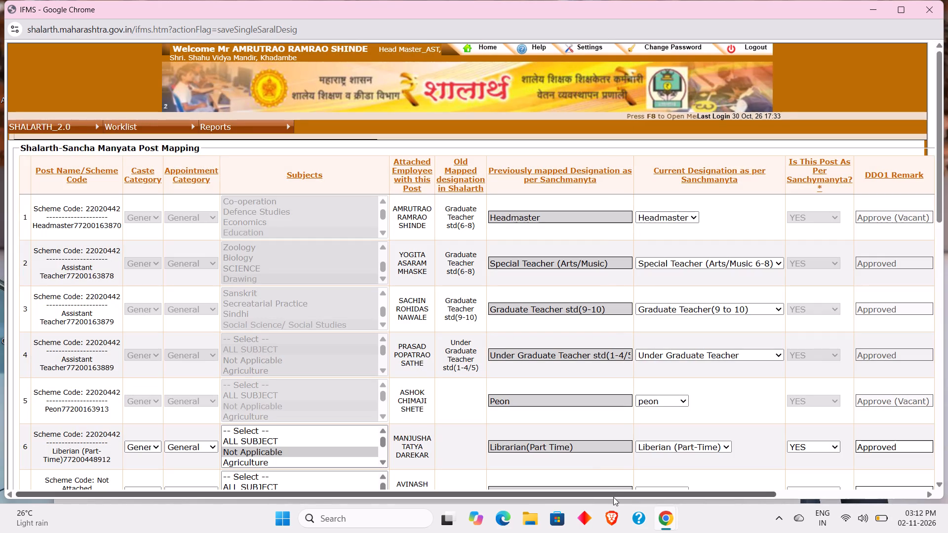
Save the part-time Librarian post in row 6 of the post mapping table as a draft.
drag(613, 494, 802, 482)
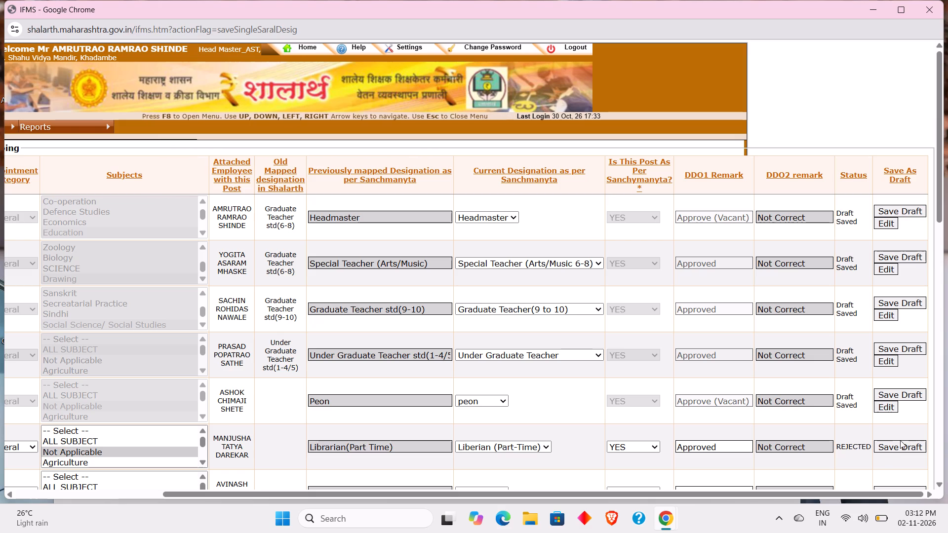
click(901, 446)
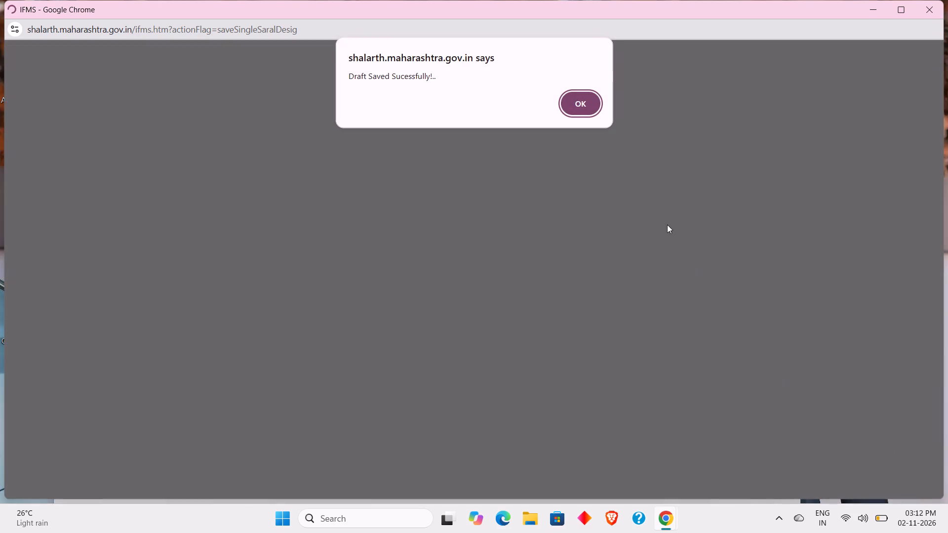
click(585, 106)
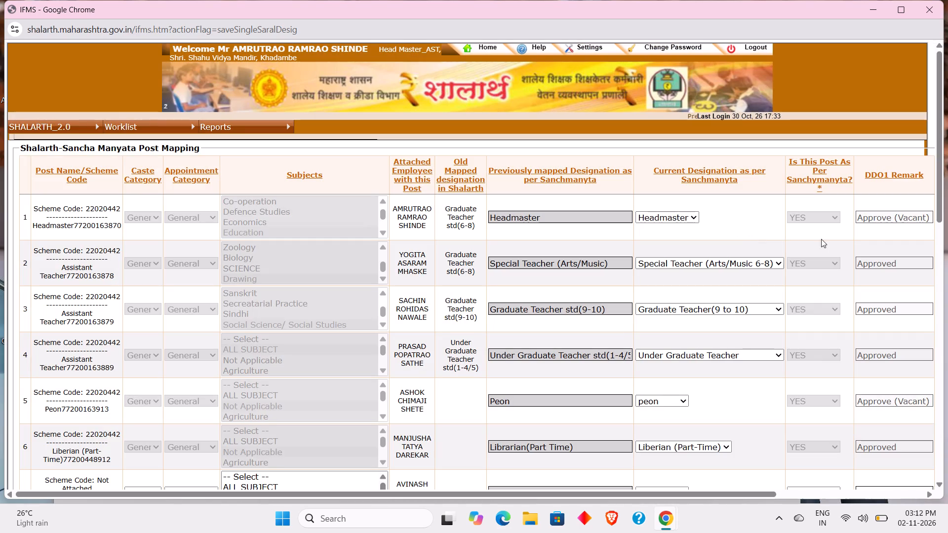
Save the Peon post in row 7, whose scheme code is Not Attached, as a draft.
drag(940, 214, 940, 221)
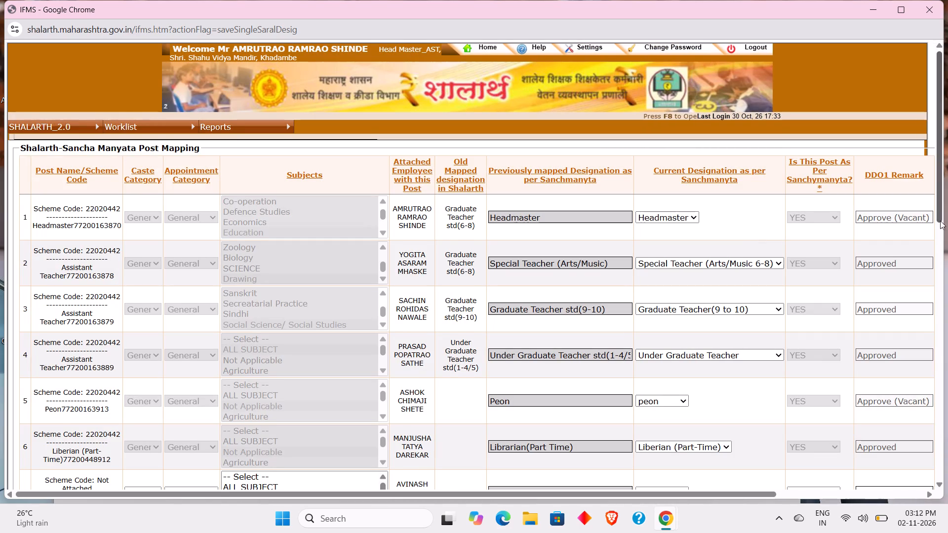
drag(940, 221, 944, 272)
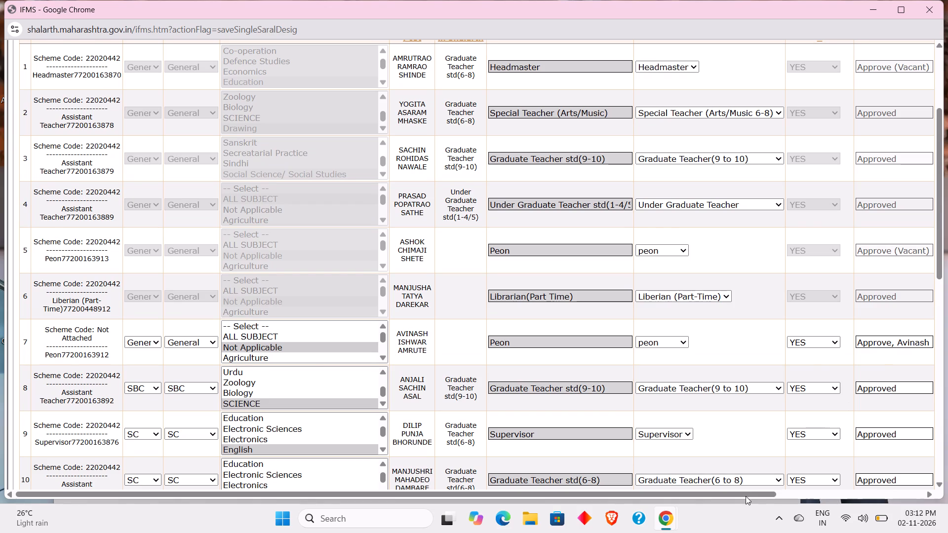
drag(746, 491, 930, 483)
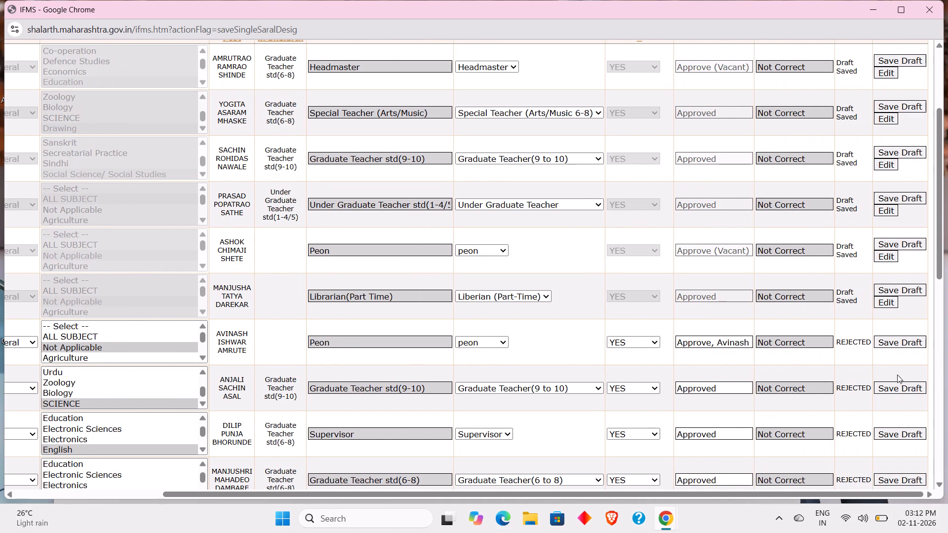
click(887, 340)
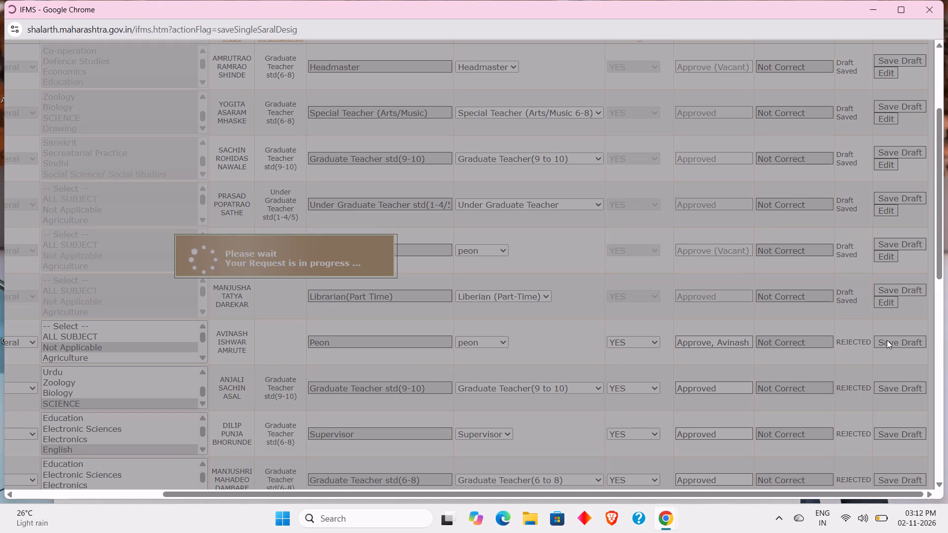
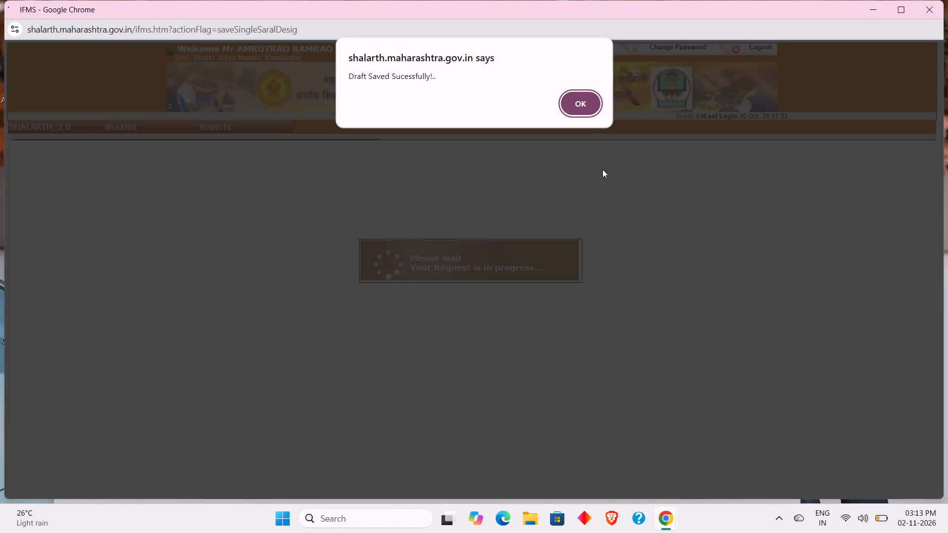
Save the Science post in row 8, mapped as Graduate Teacher(9 to 10), as a draft.
click(585, 111)
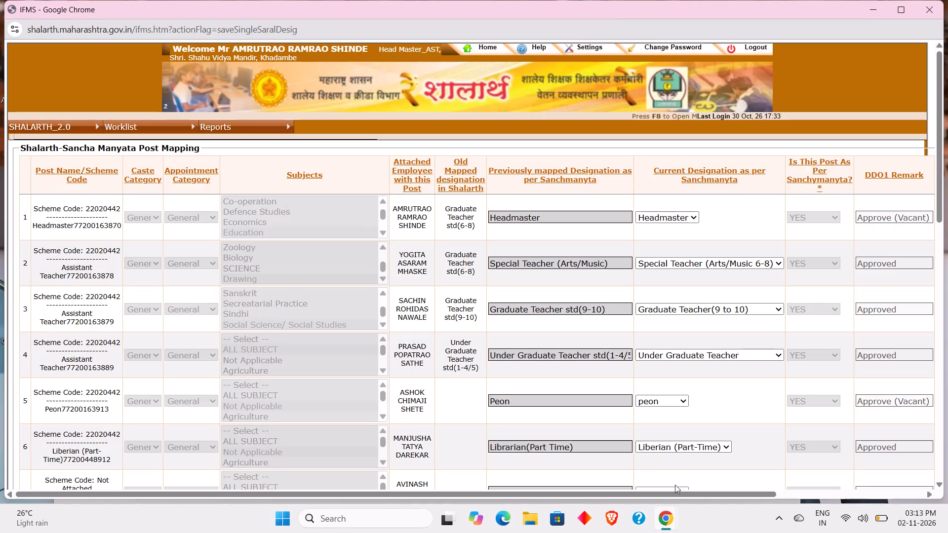
drag(676, 495, 894, 491)
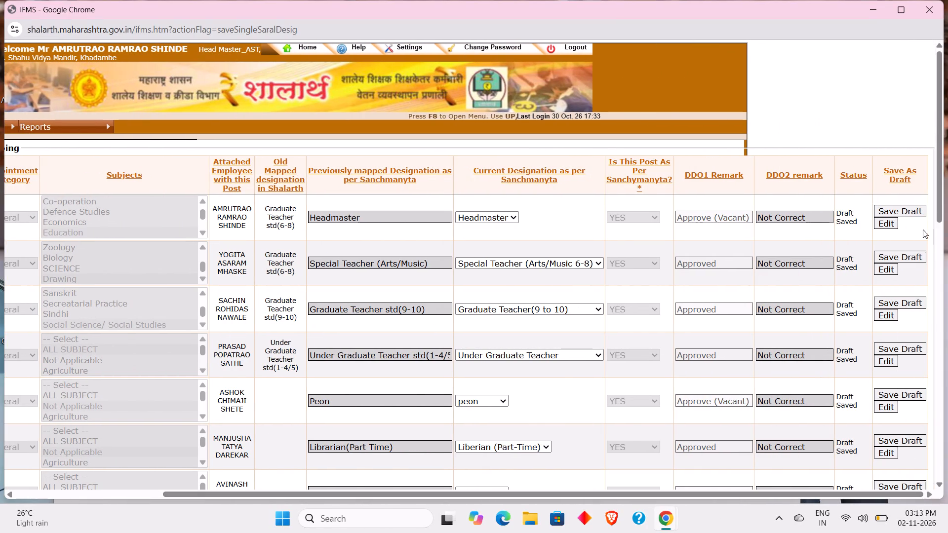
drag(940, 213, 940, 227)
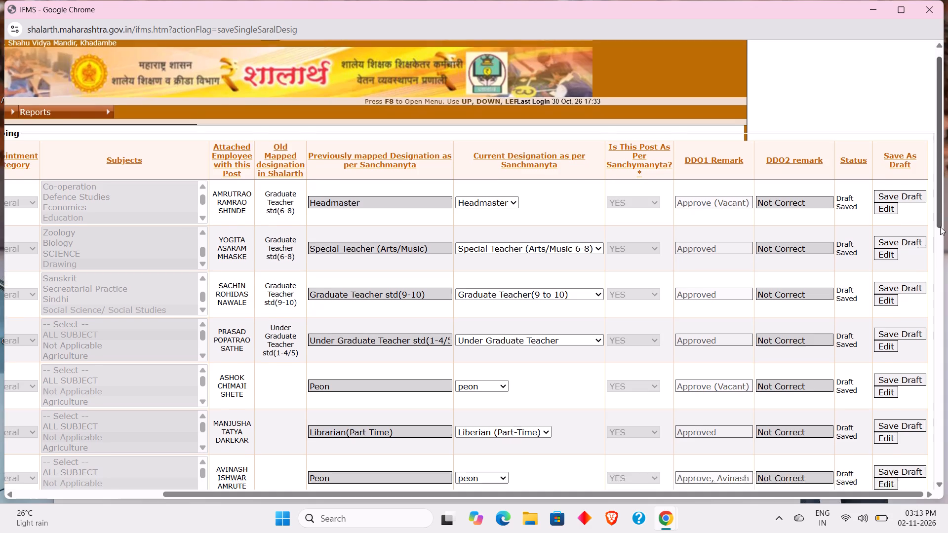
drag(940, 227, 947, 316)
click(903, 268)
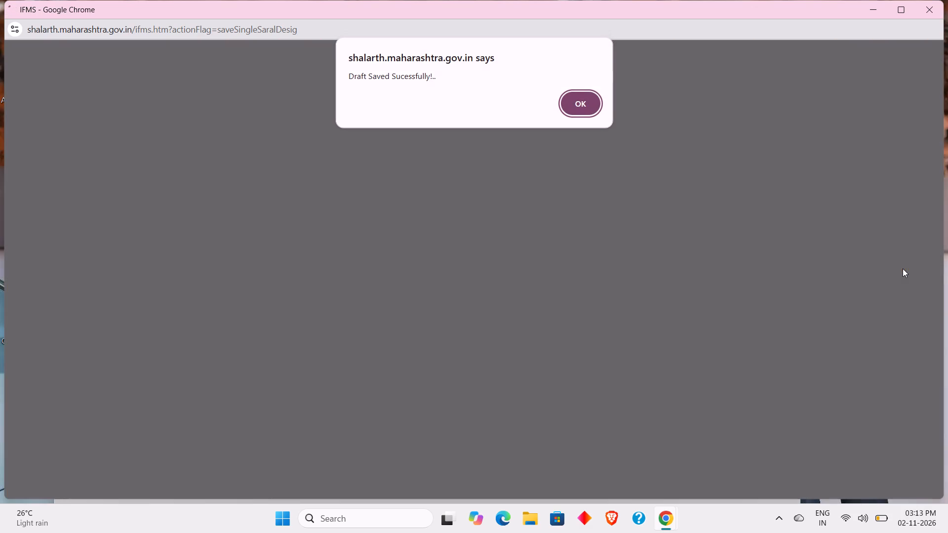
click(596, 115)
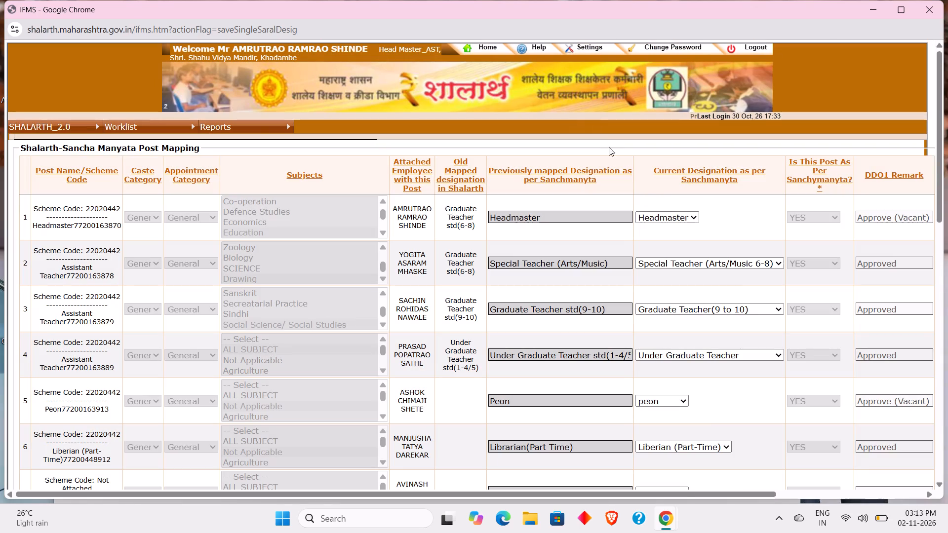
Save the Supervisor post in row 9 of the post mapping table as a draft.
drag(693, 495, 878, 474)
drag(942, 190, 947, 265)
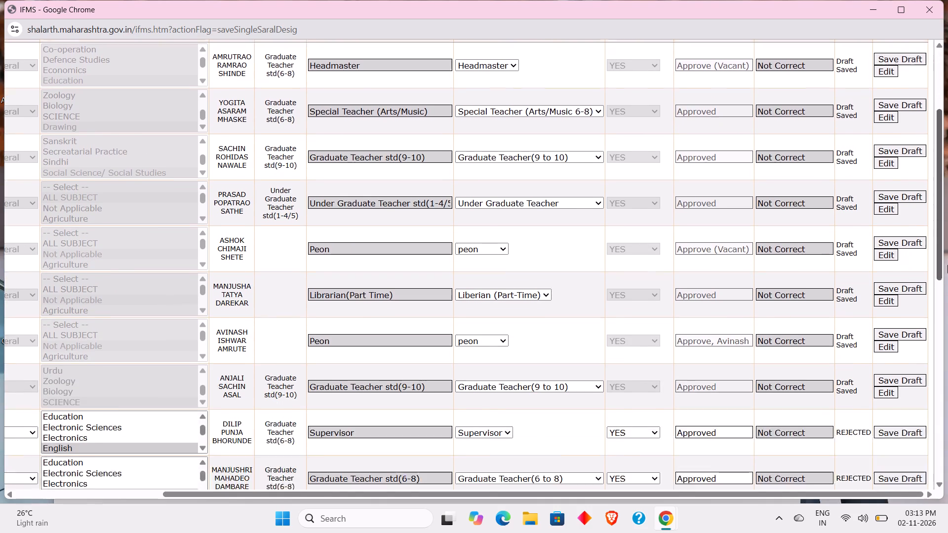
drag(947, 265, 947, 290)
click(908, 323)
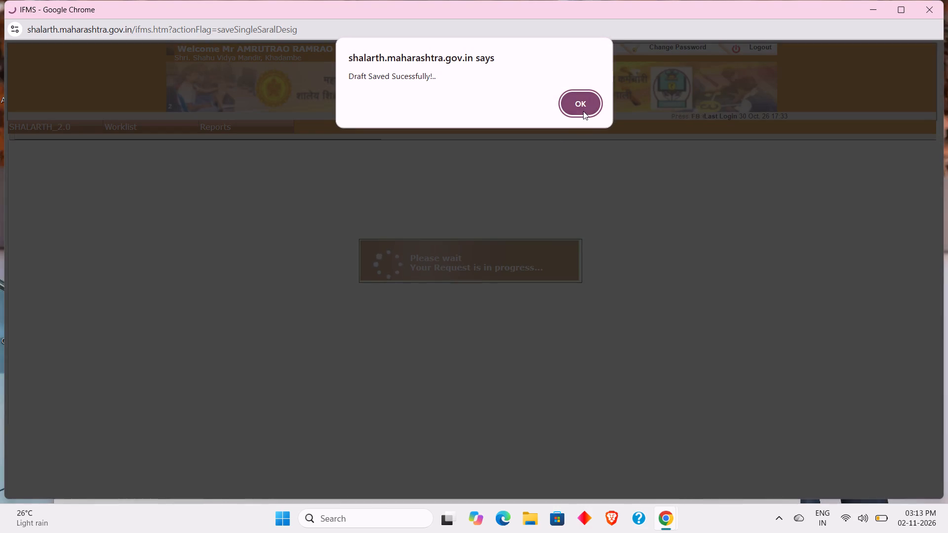
click(583, 111)
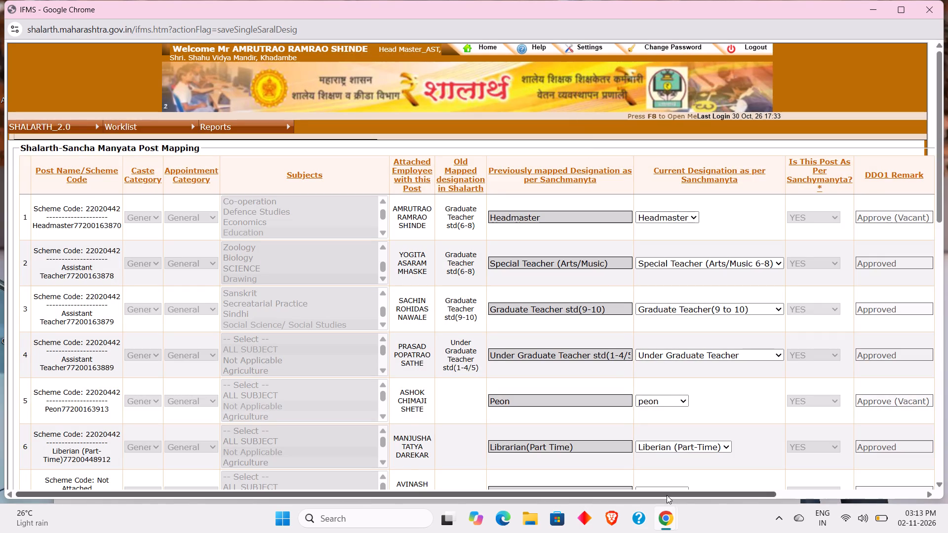
Save the English post in row 10, mapped as Graduate Teacher(6 to 8), as a draft.
drag(667, 495, 814, 473)
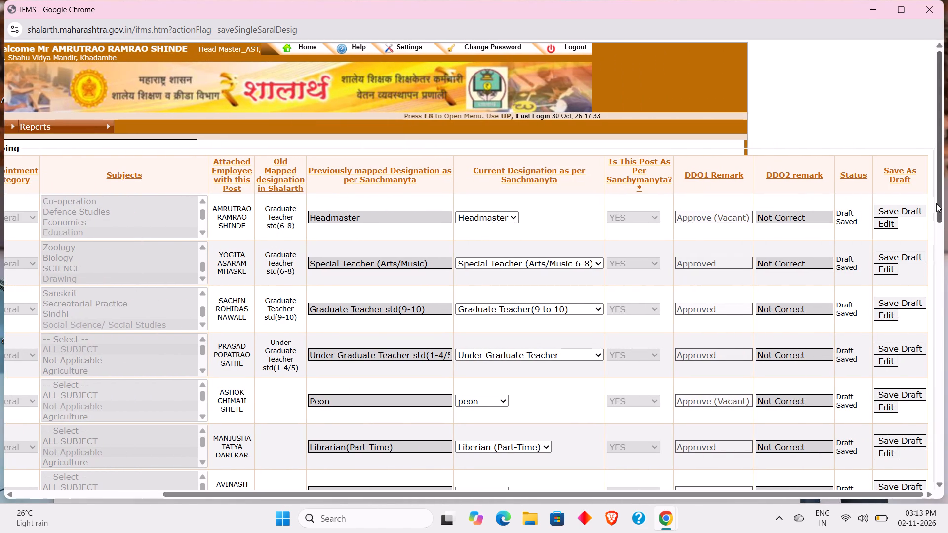
drag(942, 206, 947, 321)
click(912, 326)
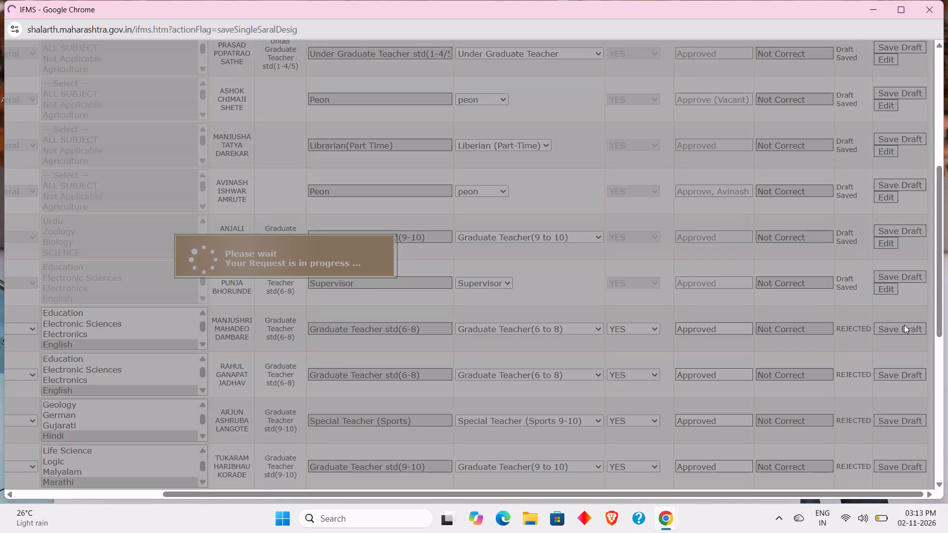
click(585, 106)
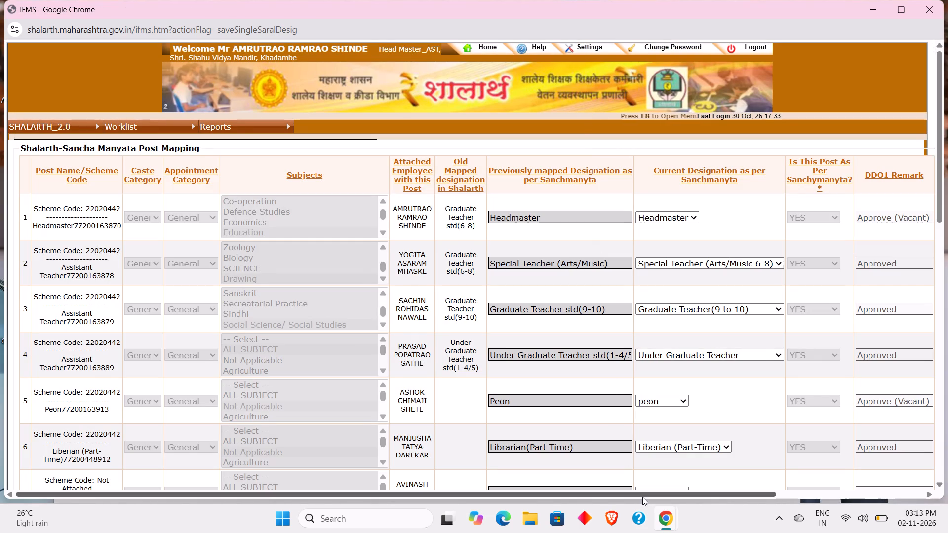
Save the English post in row 11, mapped as Graduate Teacher(6 to 8), as a draft.
drag(642, 497, 857, 489)
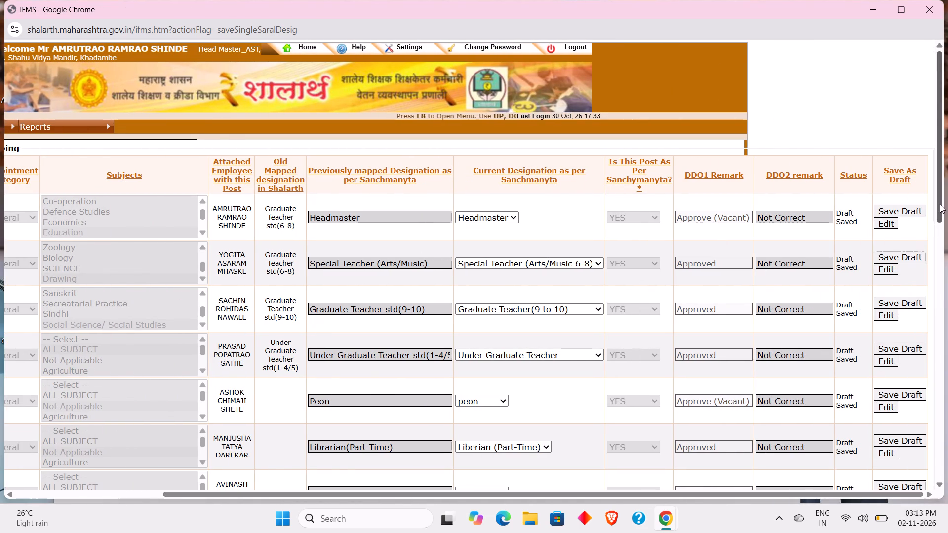
drag(940, 204, 947, 342)
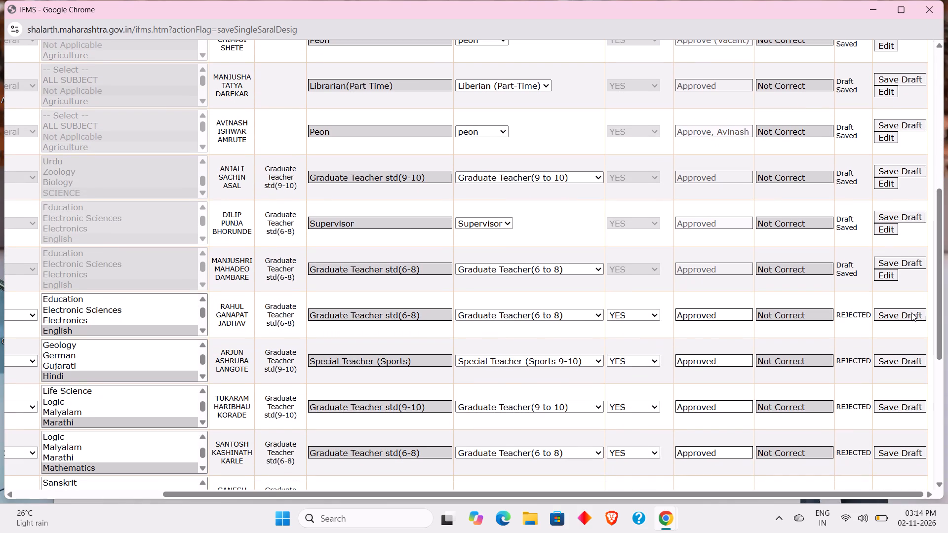
click(910, 312)
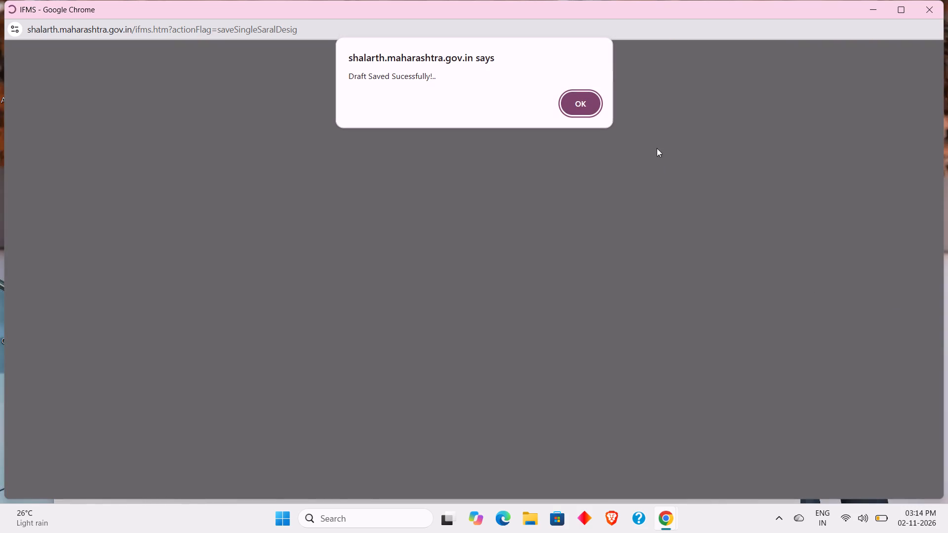
click(582, 102)
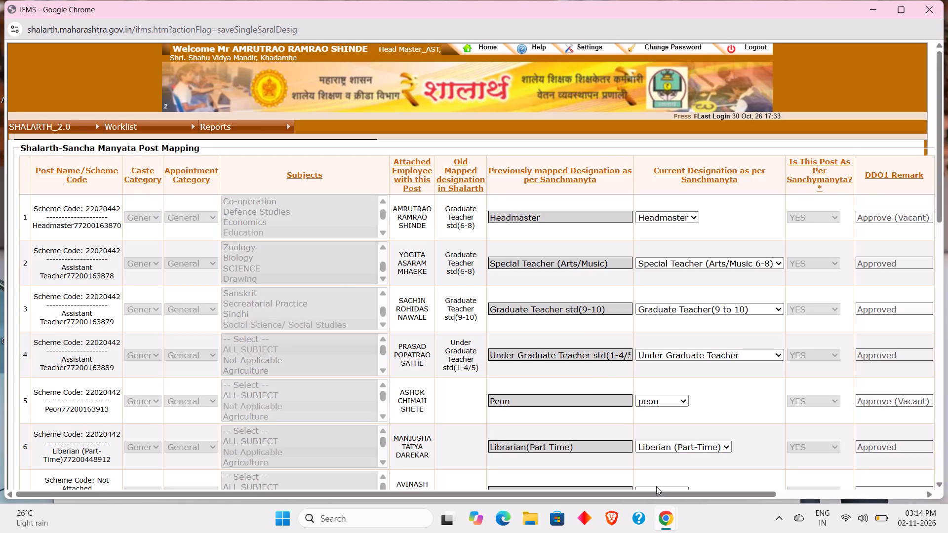
Save the Hindi post in row 12, mapped as Special Teacher (Sports 9-10), as a draft.
drag(663, 496, 870, 486)
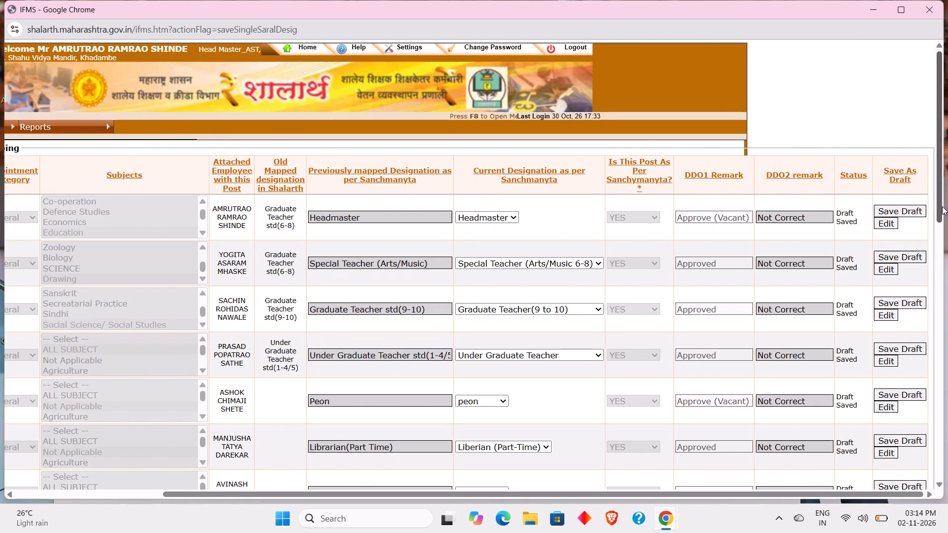
drag(942, 206, 947, 362)
click(907, 313)
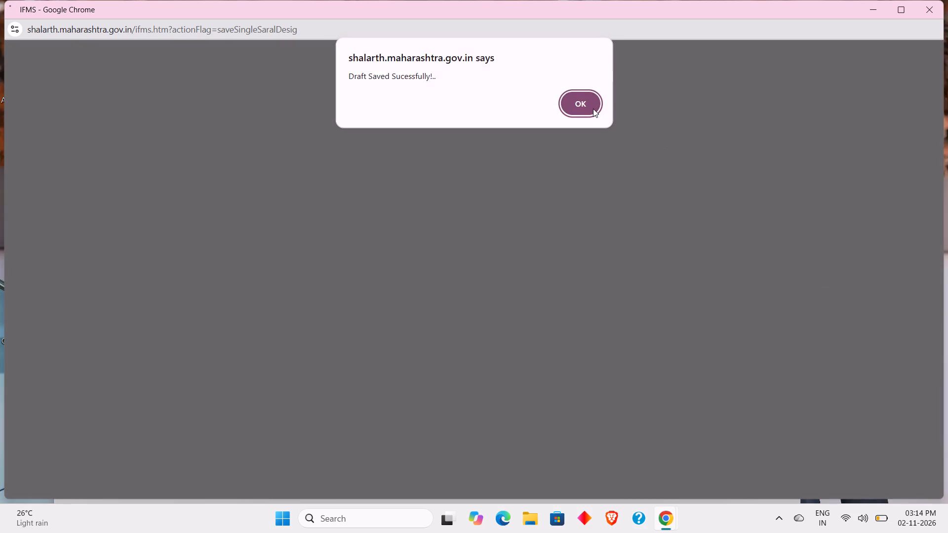
click(593, 109)
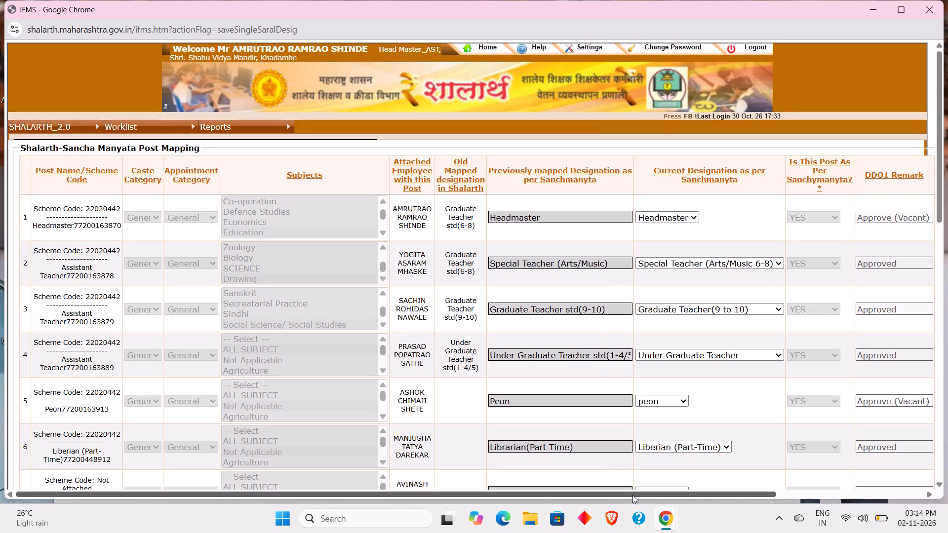
Save the Marathi post in row 13, mapped as Graduate Teacher(9 to 10), as a draft.
drag(632, 495, 841, 479)
drag(944, 193, 944, 196)
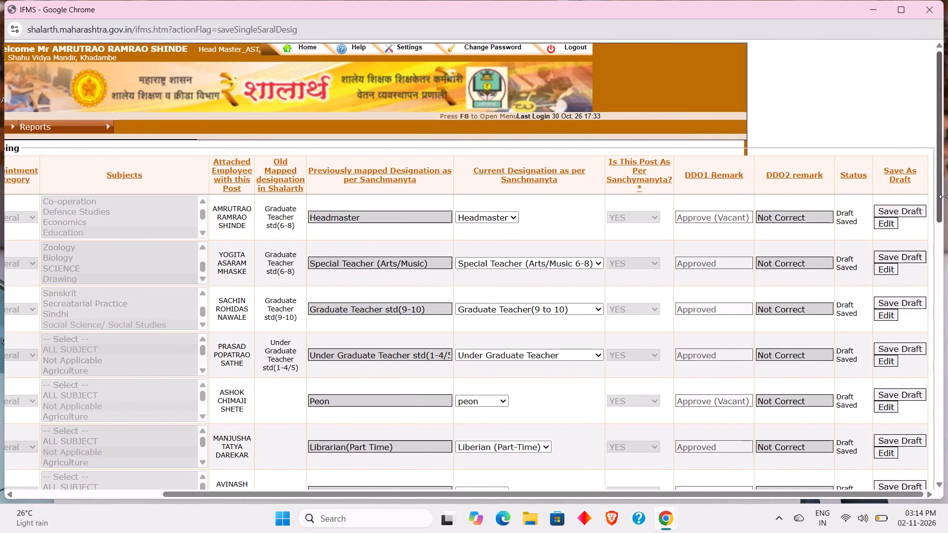
drag(944, 196, 947, 309)
drag(944, 202, 944, 280)
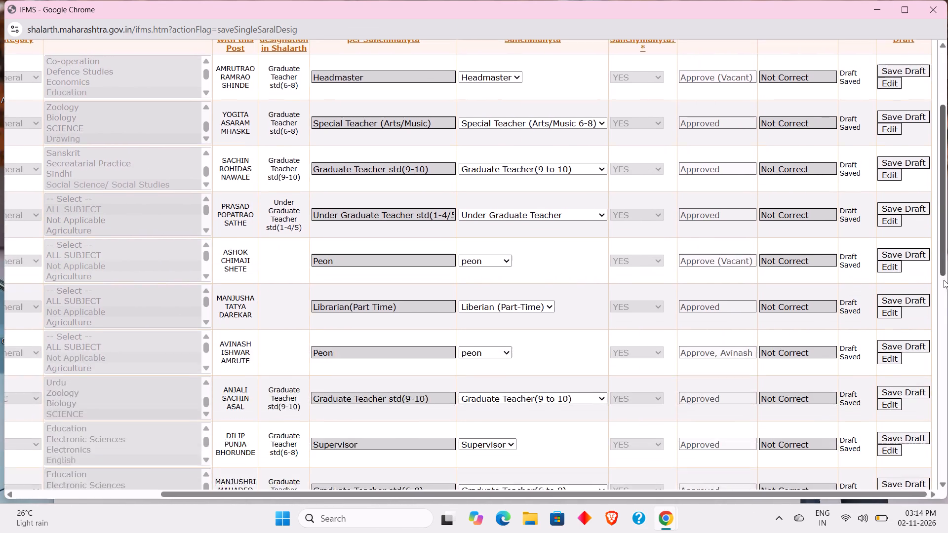
drag(944, 280, 947, 389)
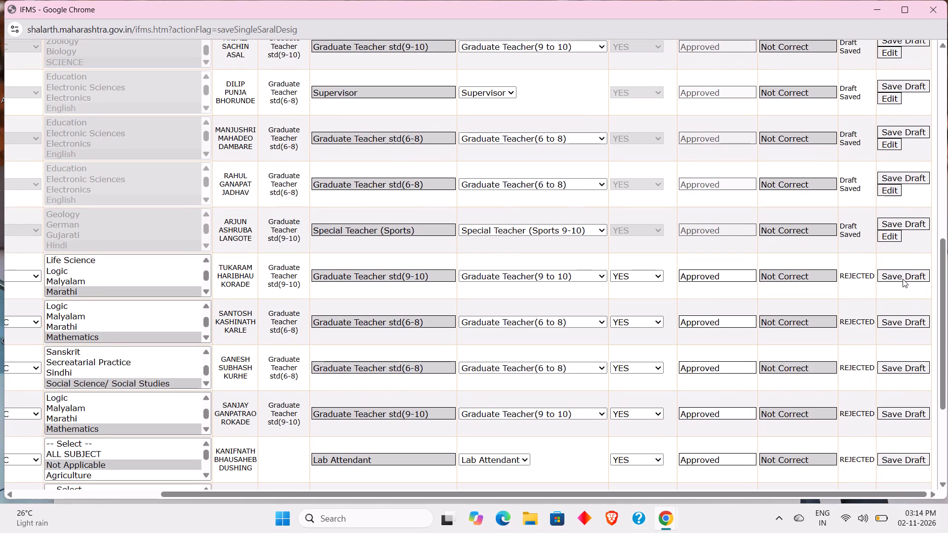
click(903, 278)
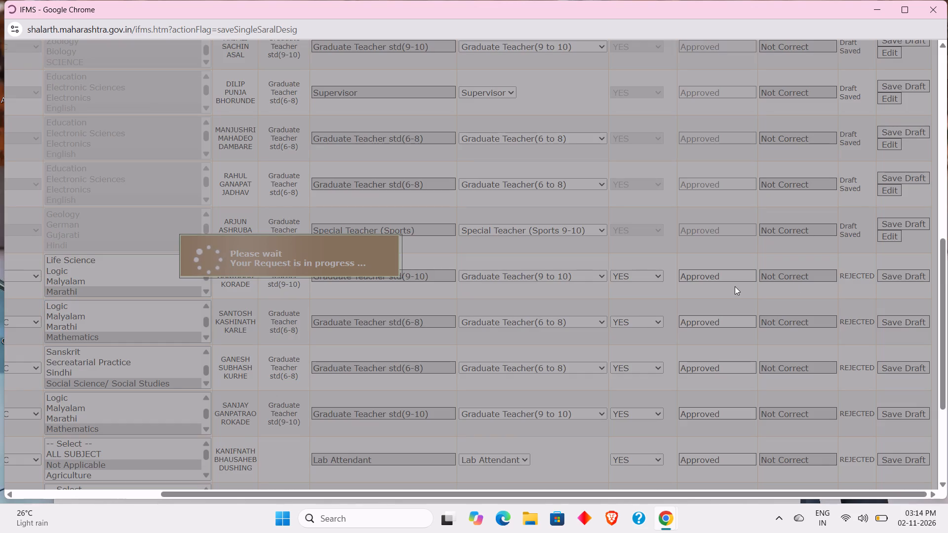
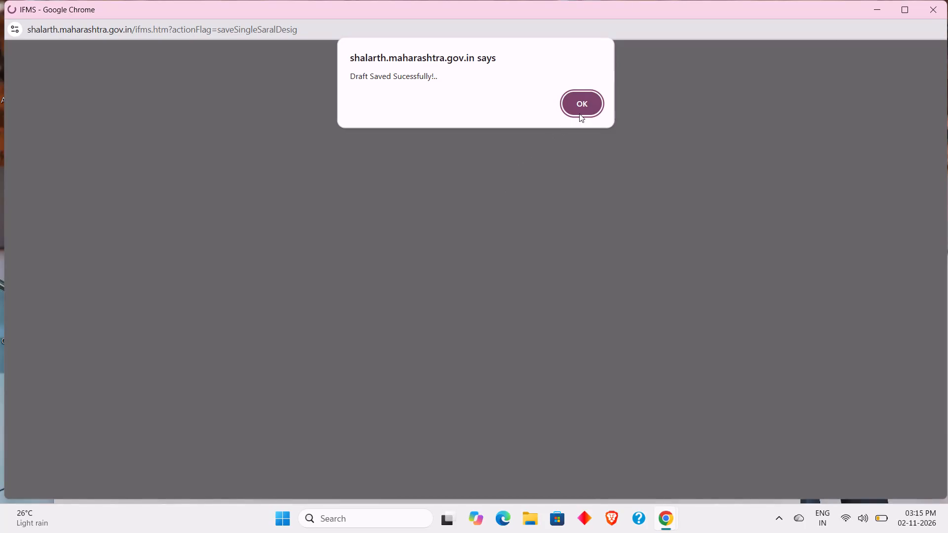
Save the Mathematics post in row 14, mapped as Graduate Teacher(6 to 8), as a draft.
click(580, 113)
drag(644, 495, 649, 495)
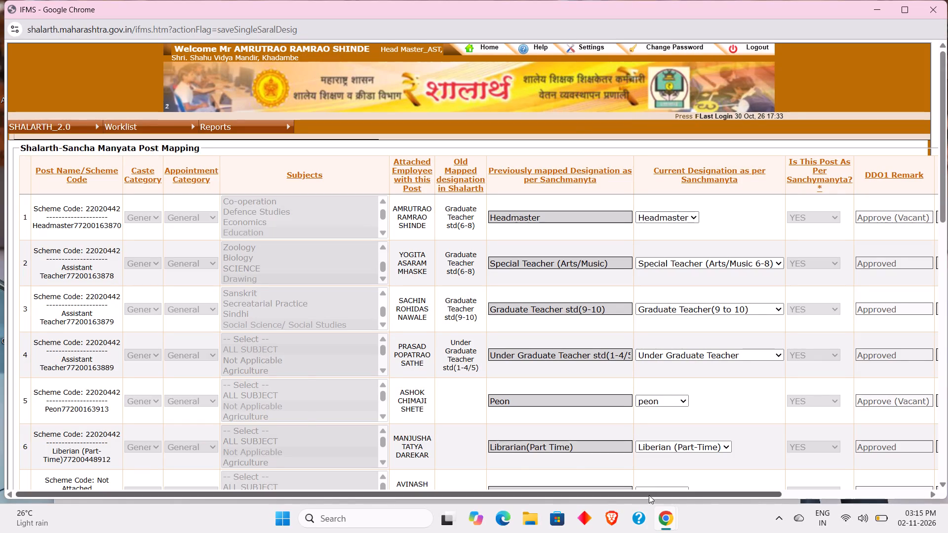
drag(649, 495, 871, 477)
drag(947, 211, 947, 262)
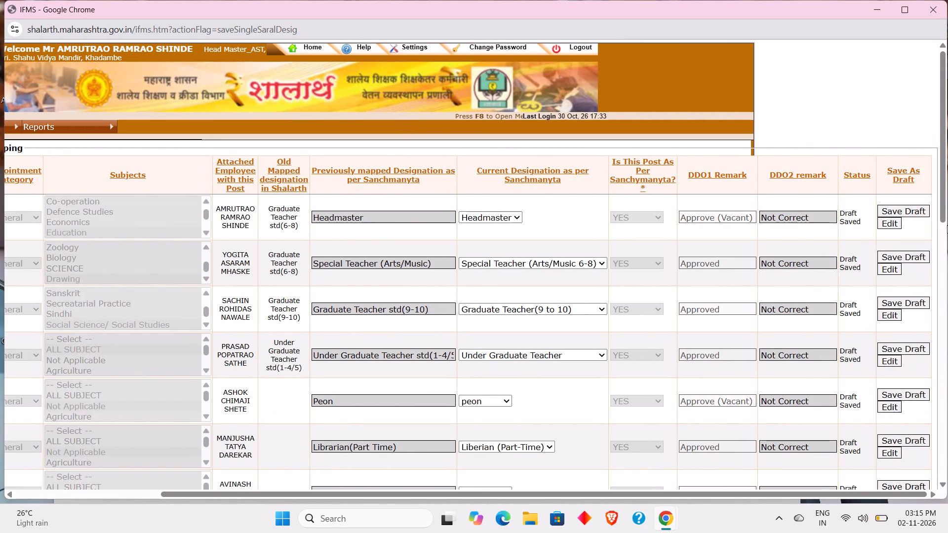
drag(943, 207, 947, 412)
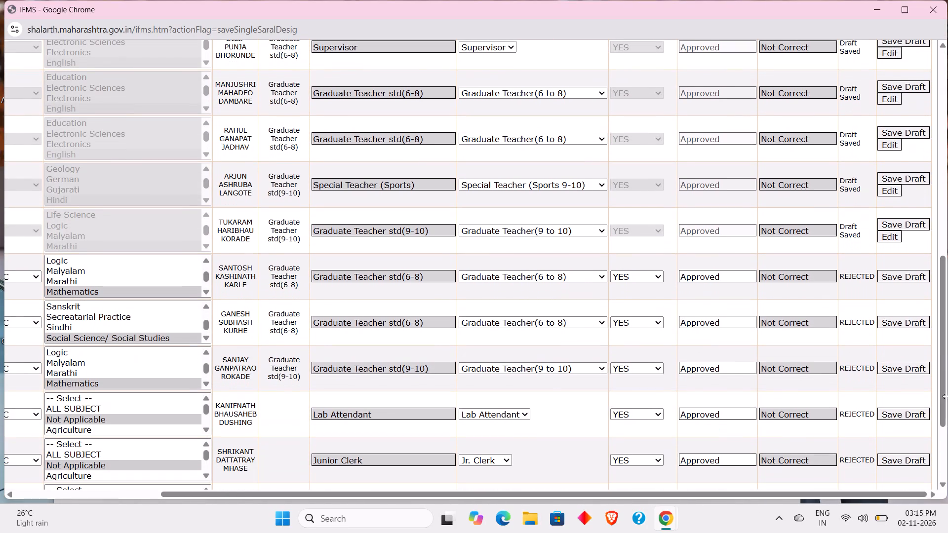
click(899, 276)
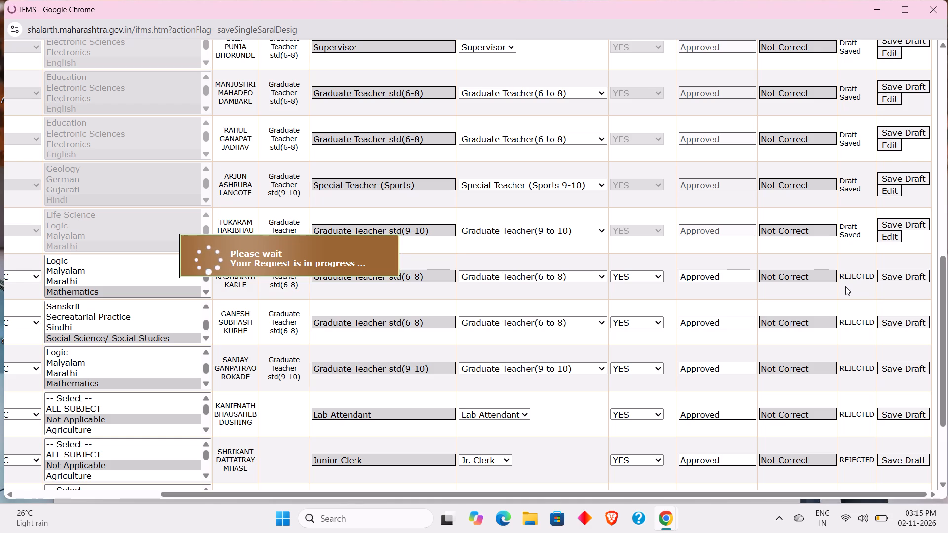
click(581, 104)
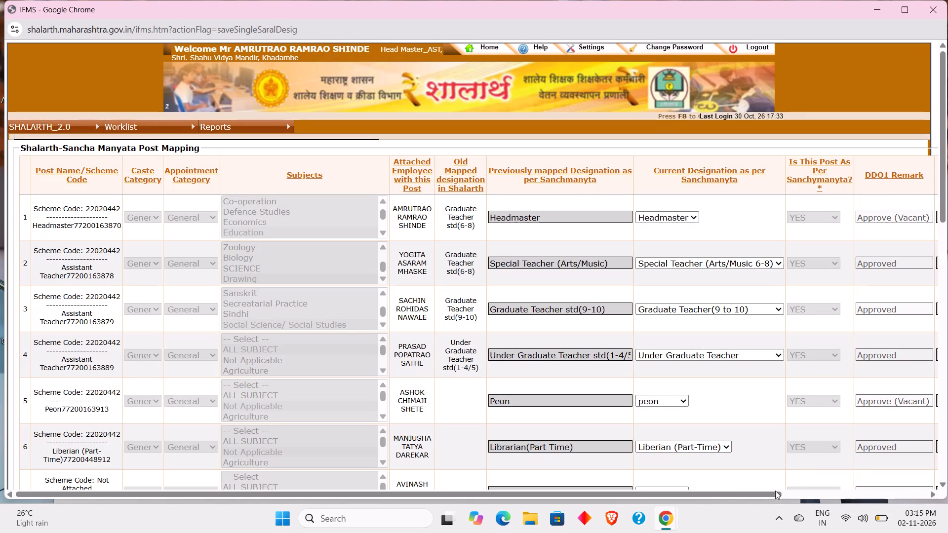
Save the Social Science/ Social Studies post in row 15, mapped as Graduate Teacher(6 to 8), as a draft.
drag(770, 494, 939, 482)
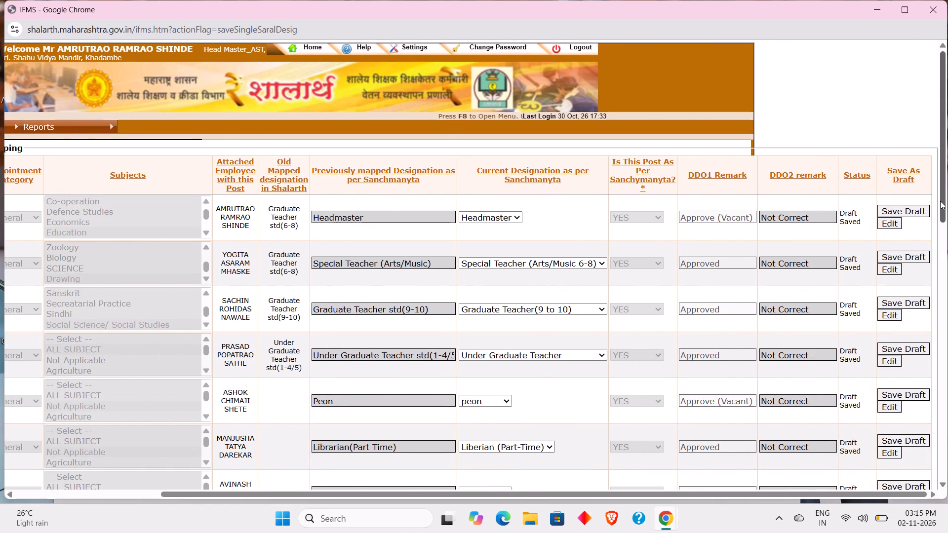
drag(940, 201, 947, 410)
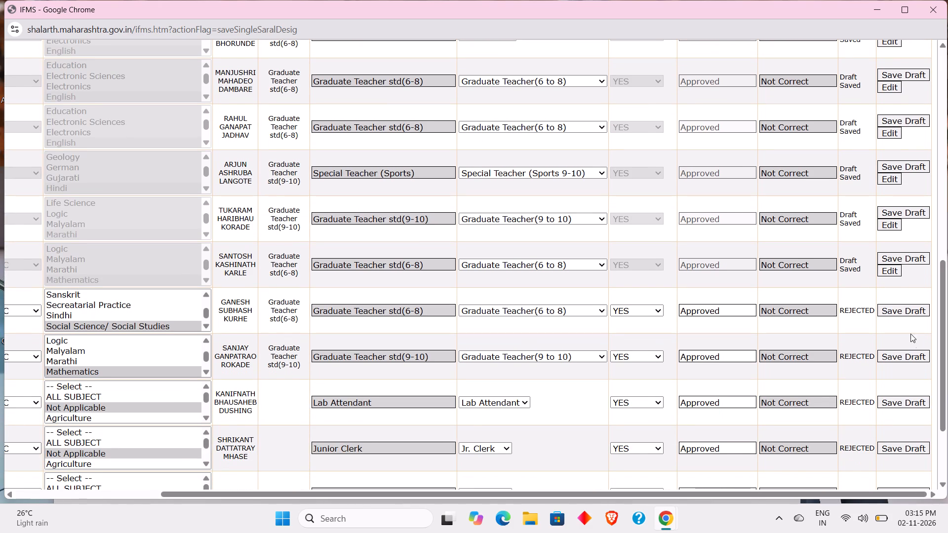
click(900, 311)
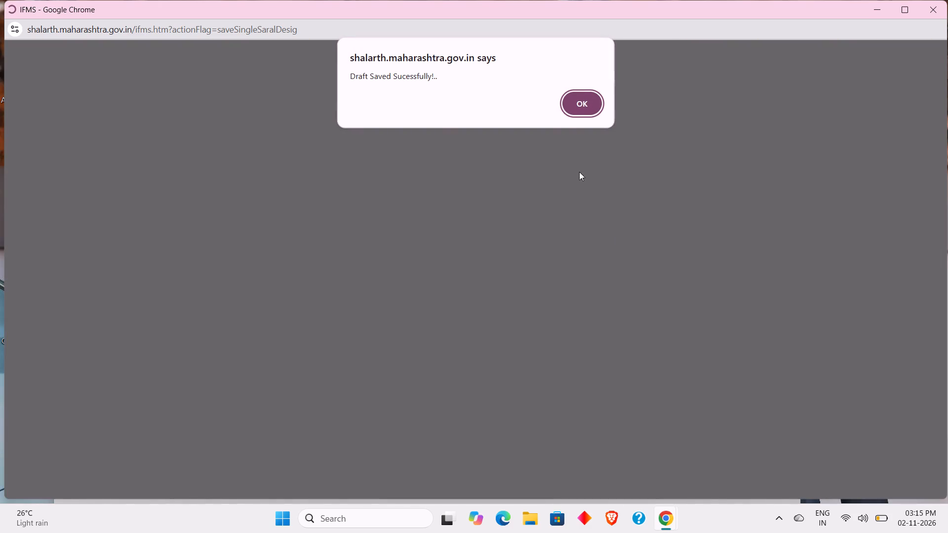
click(585, 108)
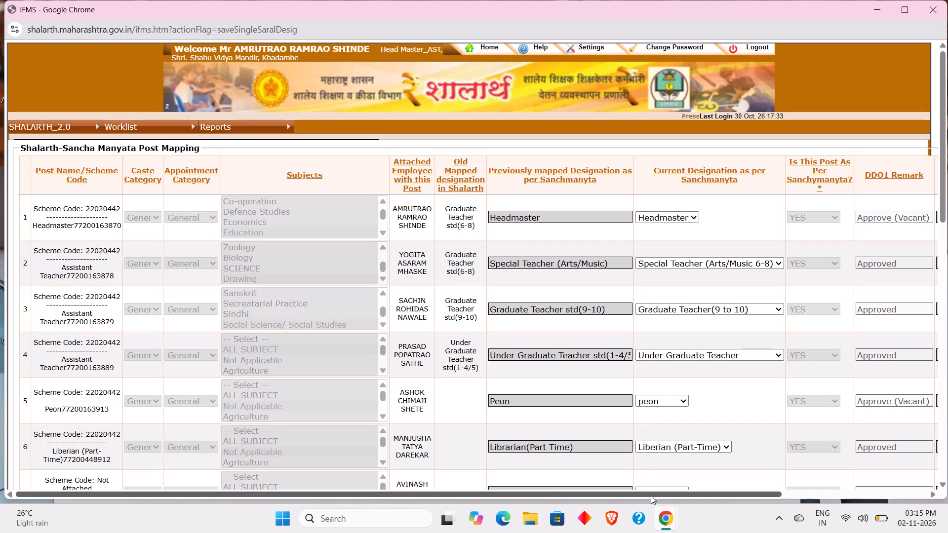
Save the Mathematics post in row 16, mapped as Graduate Teacher(9 to 10), as a draft.
drag(653, 491, 858, 478)
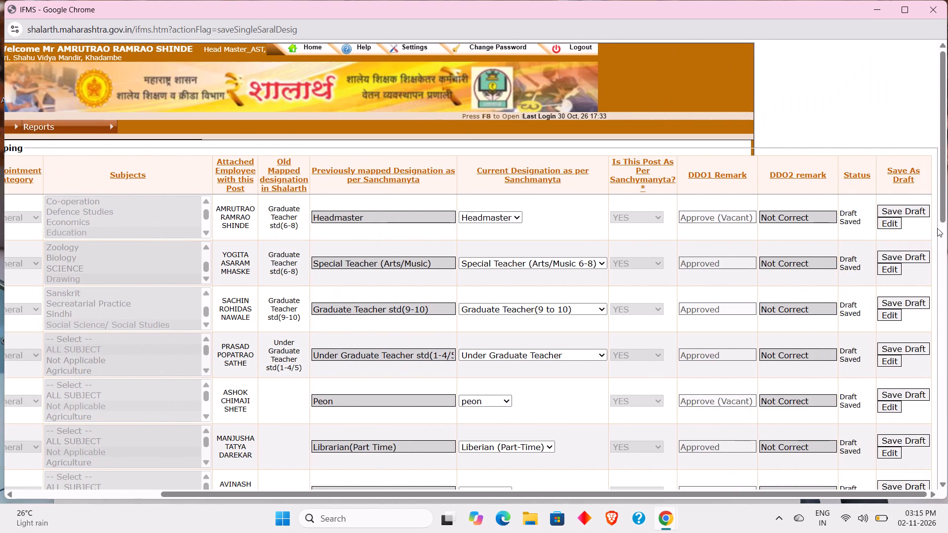
drag(947, 205, 947, 419)
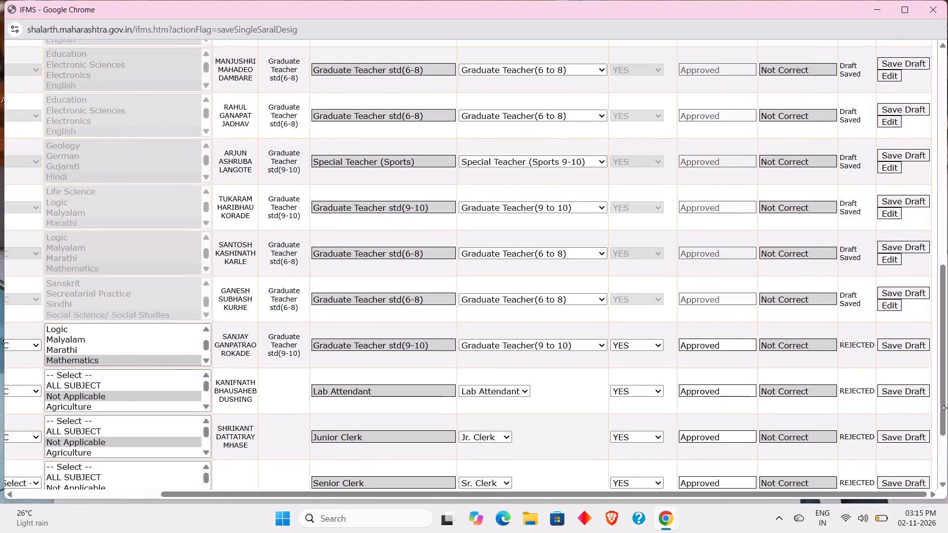
click(910, 343)
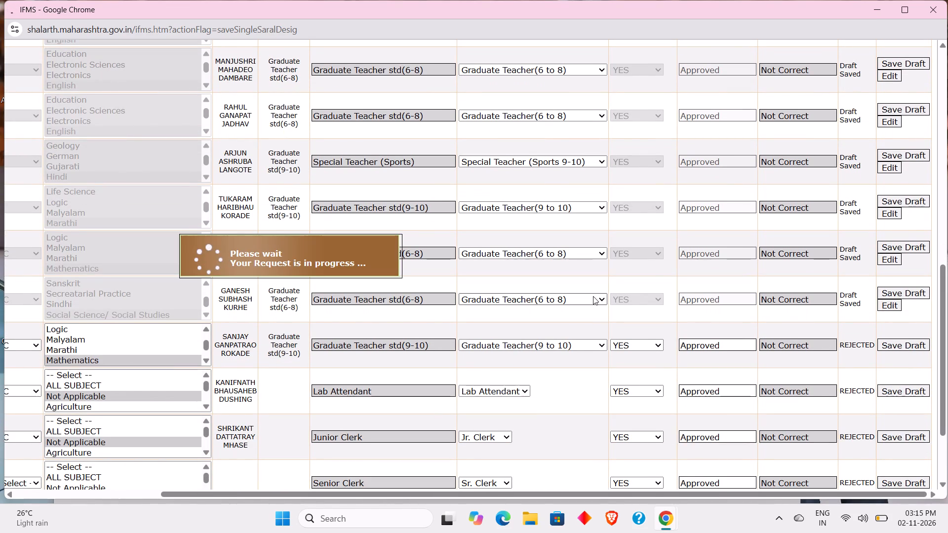
click(577, 114)
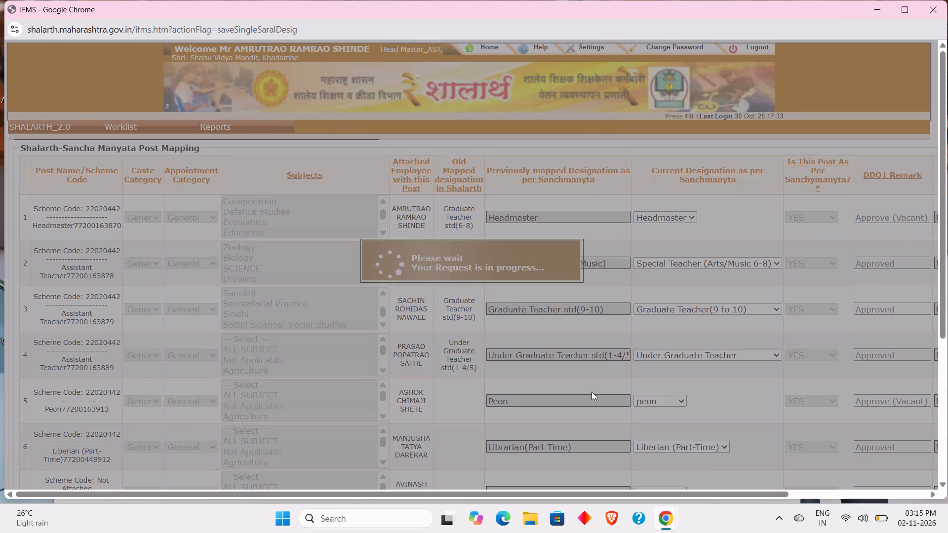
Save the Lab Attendant post in row 17 as a draft.
drag(601, 494, 792, 461)
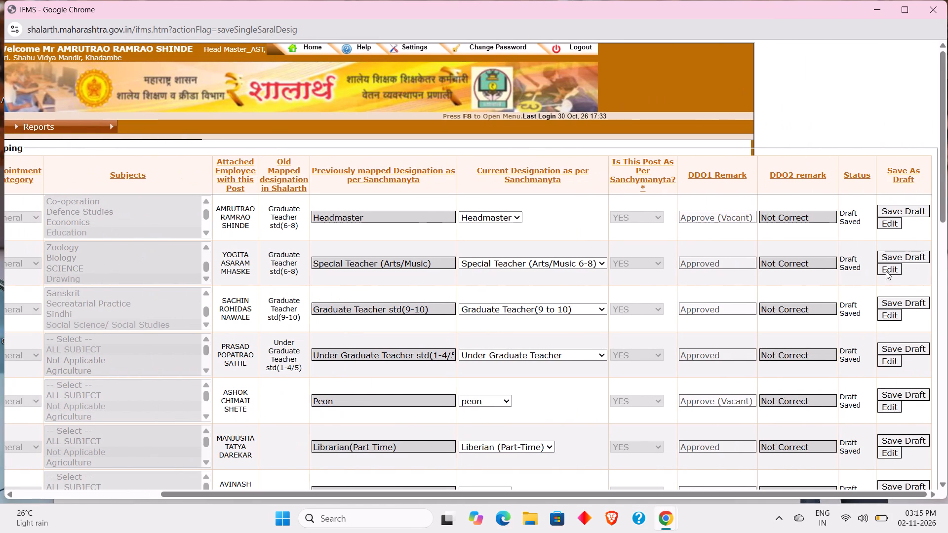
drag(937, 184, 945, 234)
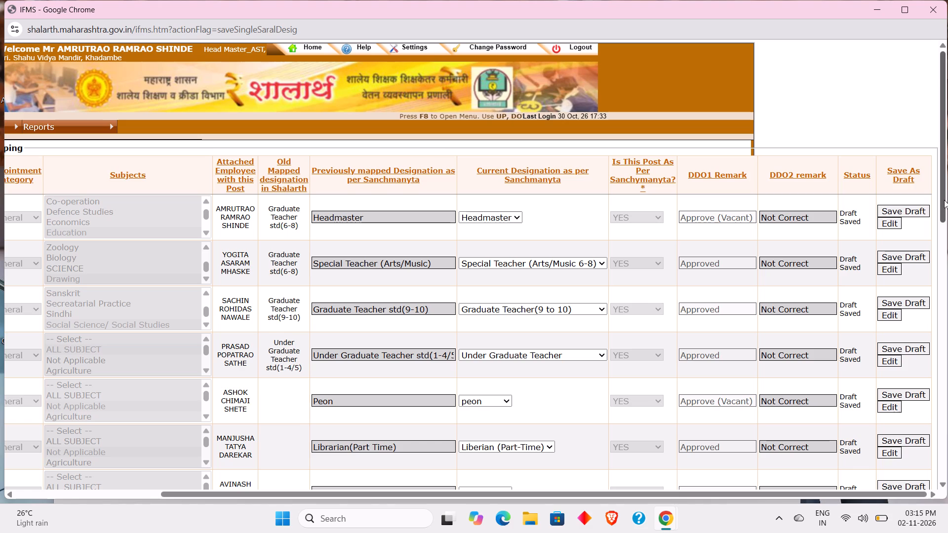
drag(944, 200, 947, 442)
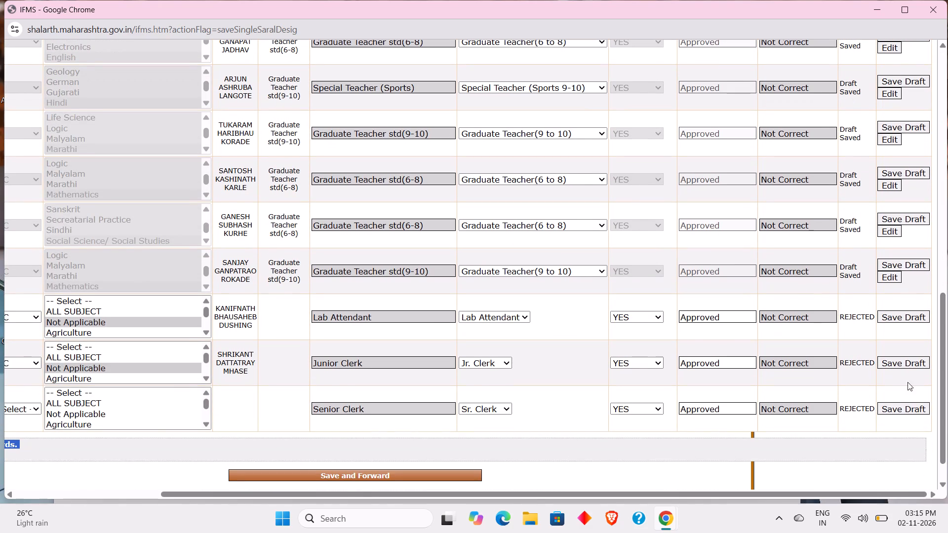
click(890, 312)
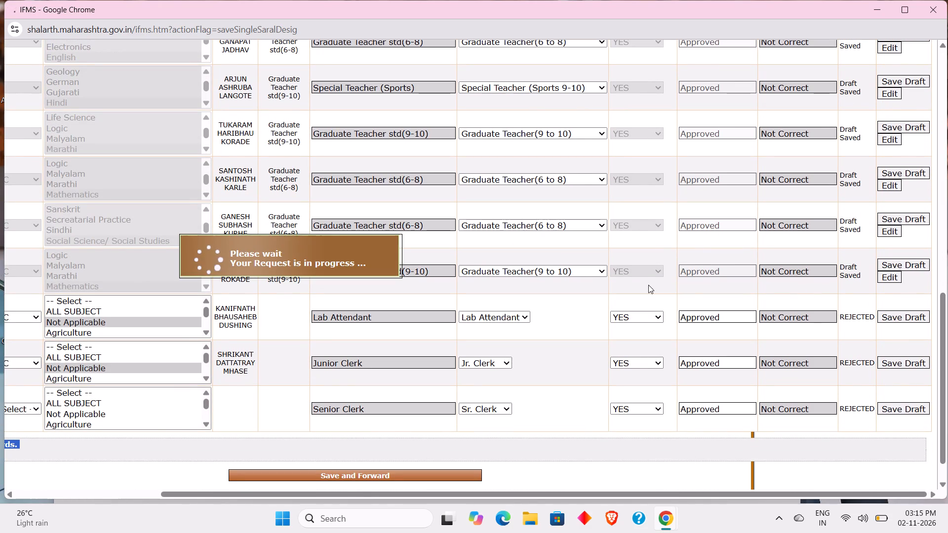
click(584, 119)
click(589, 113)
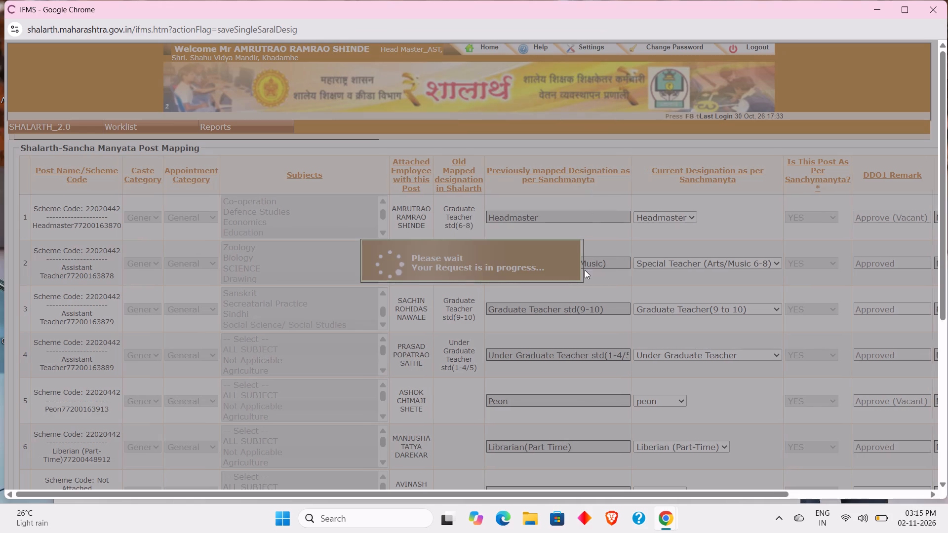
Save the Jr. Clerk post in row 18 as a draft.
drag(624, 495, 854, 456)
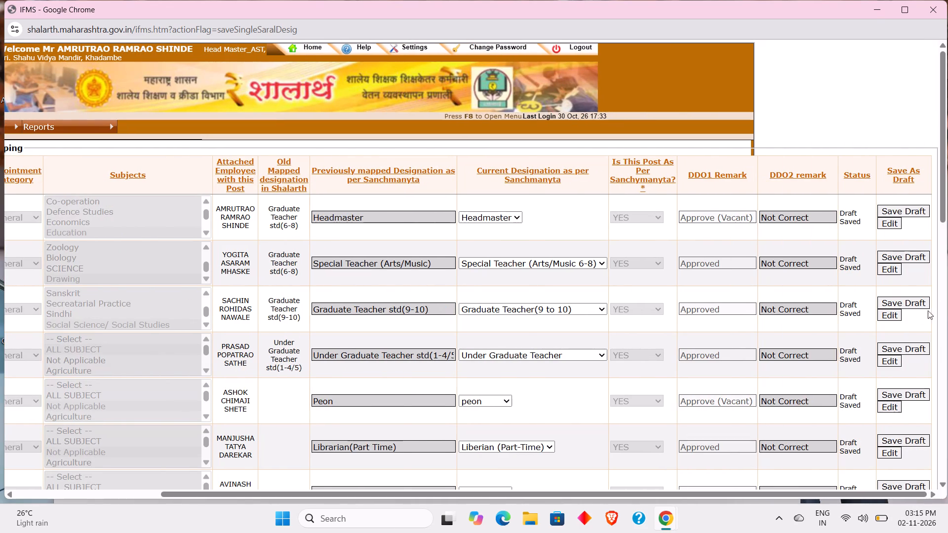
drag(946, 206, 947, 444)
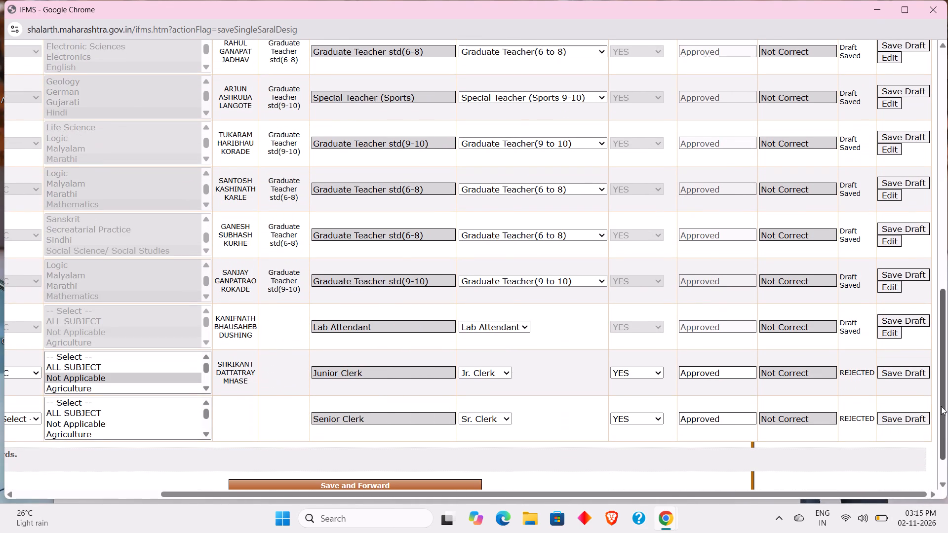
click(909, 375)
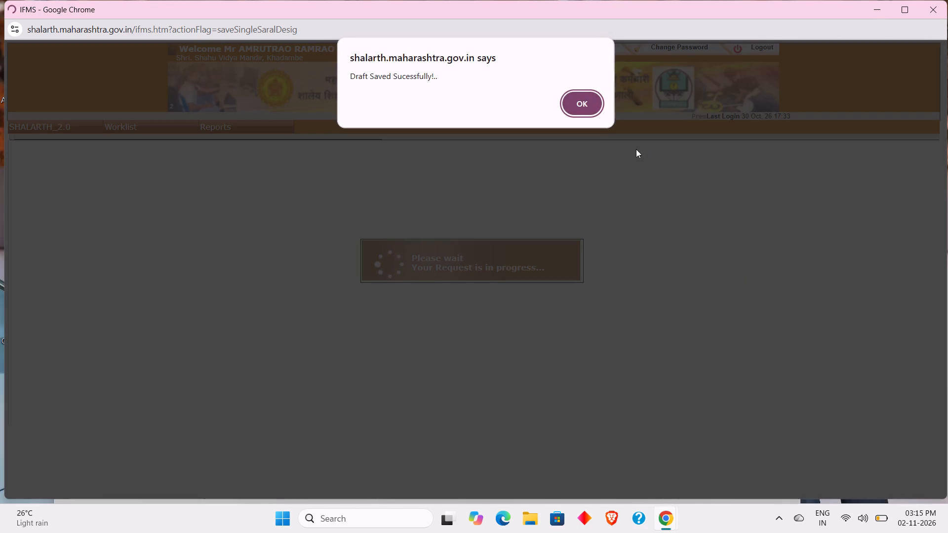
click(594, 117)
click(585, 109)
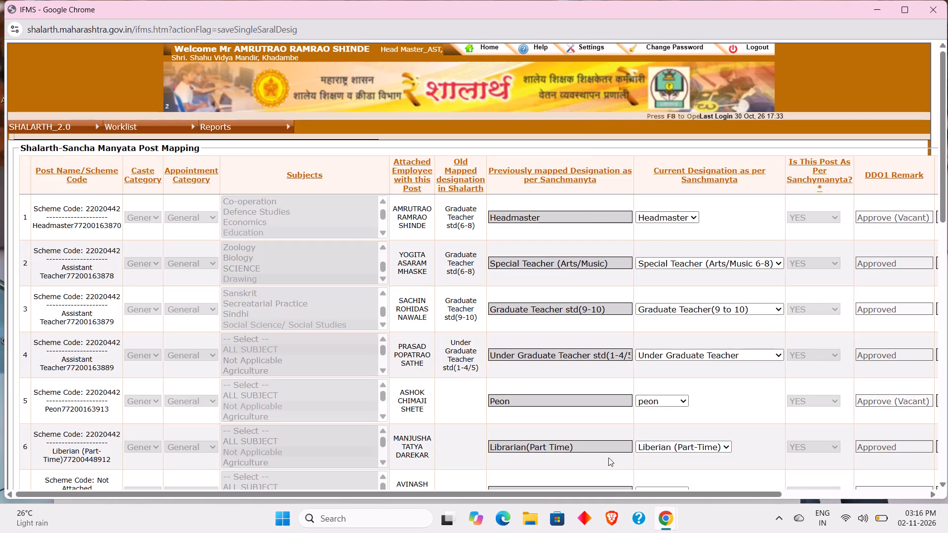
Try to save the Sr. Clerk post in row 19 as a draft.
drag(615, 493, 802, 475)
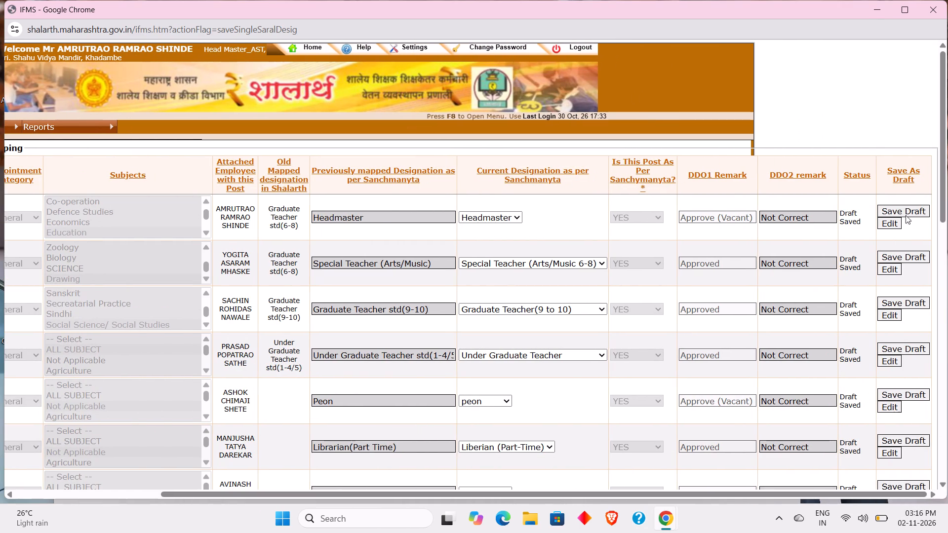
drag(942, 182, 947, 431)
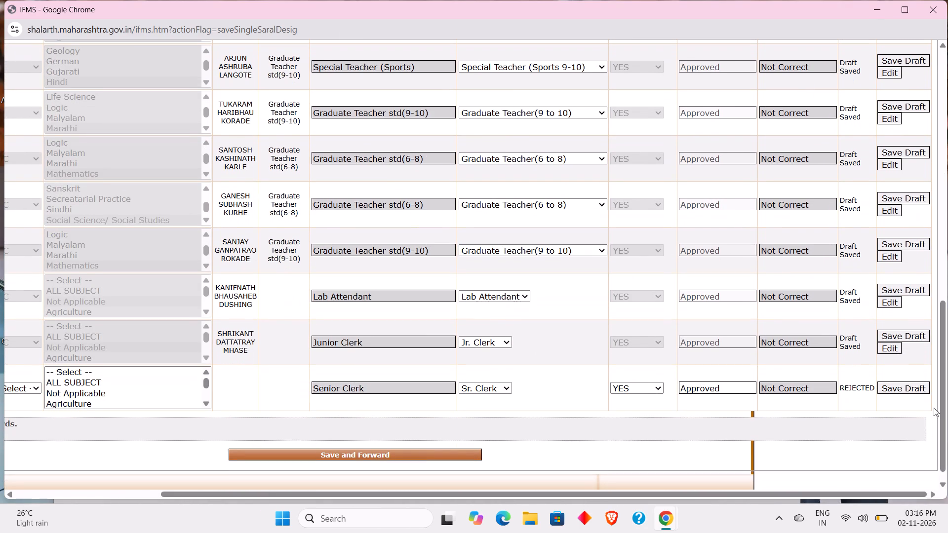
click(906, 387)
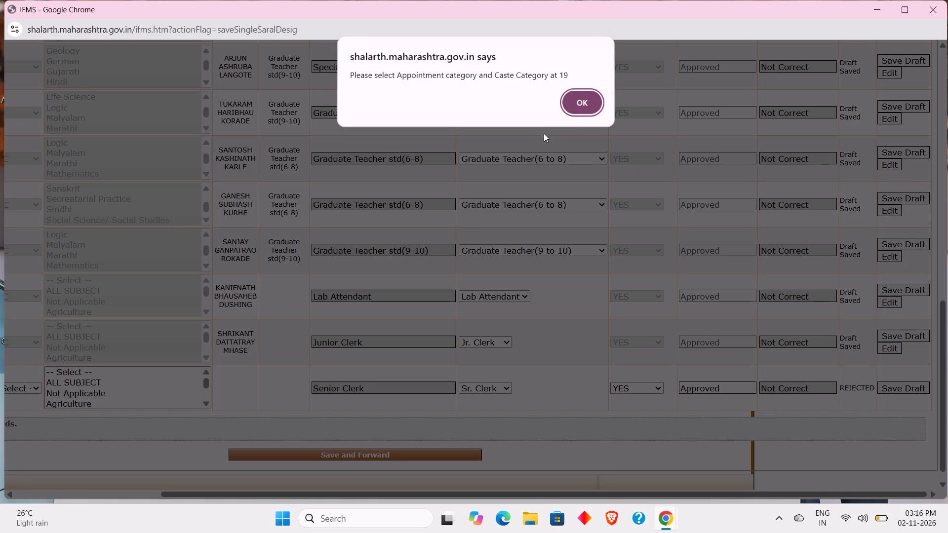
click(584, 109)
Set the row 19 Sr. Clerk post's caste category to OBC, appointment category to OBC and subject to Not Applicable.
drag(572, 494, 568, 495)
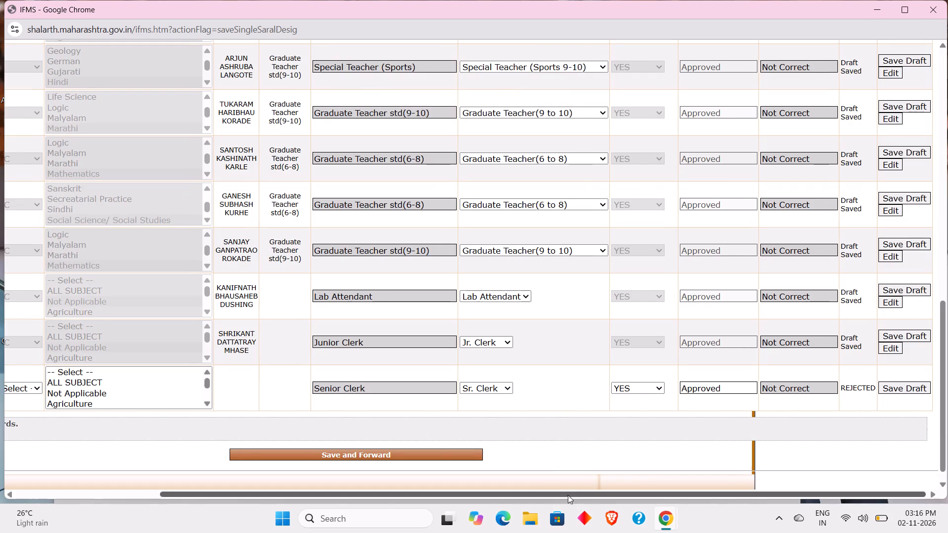
drag(568, 495, 413, 499)
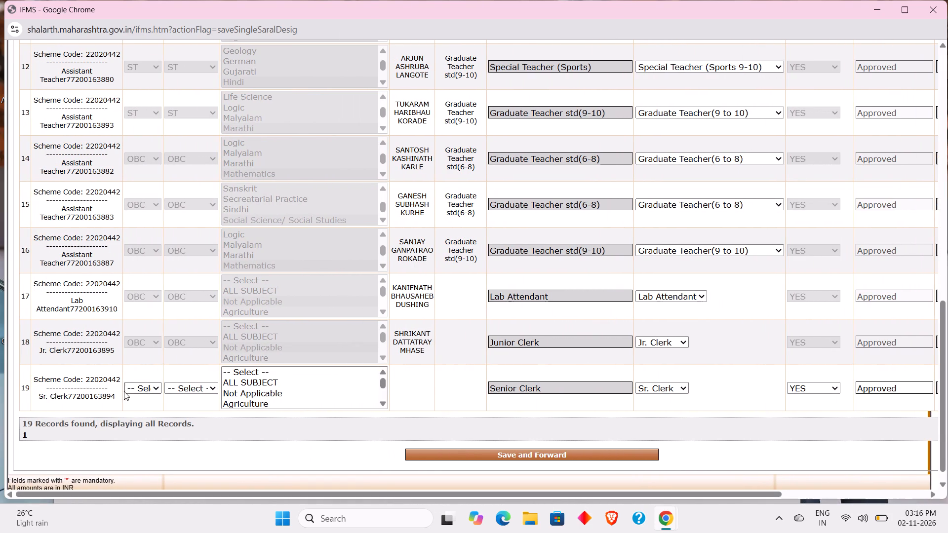
click(156, 388)
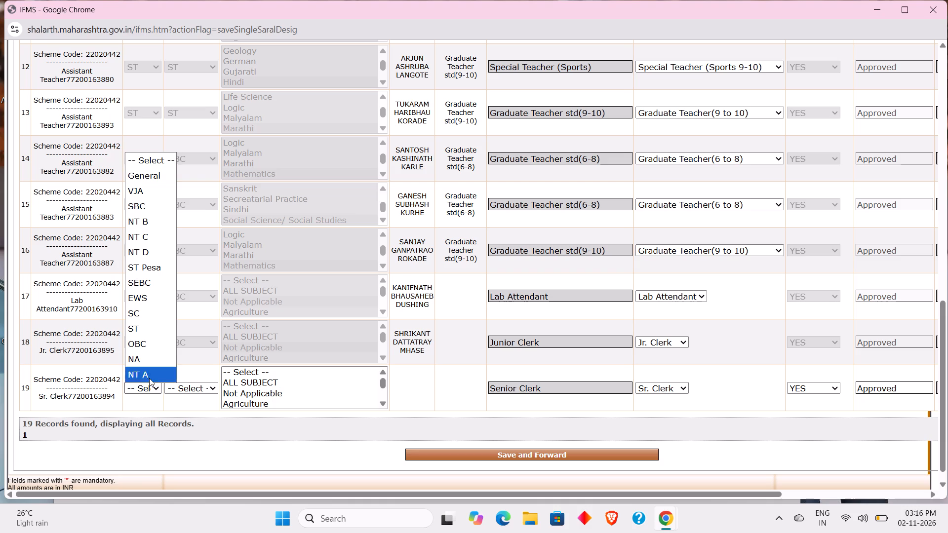
click(137, 340)
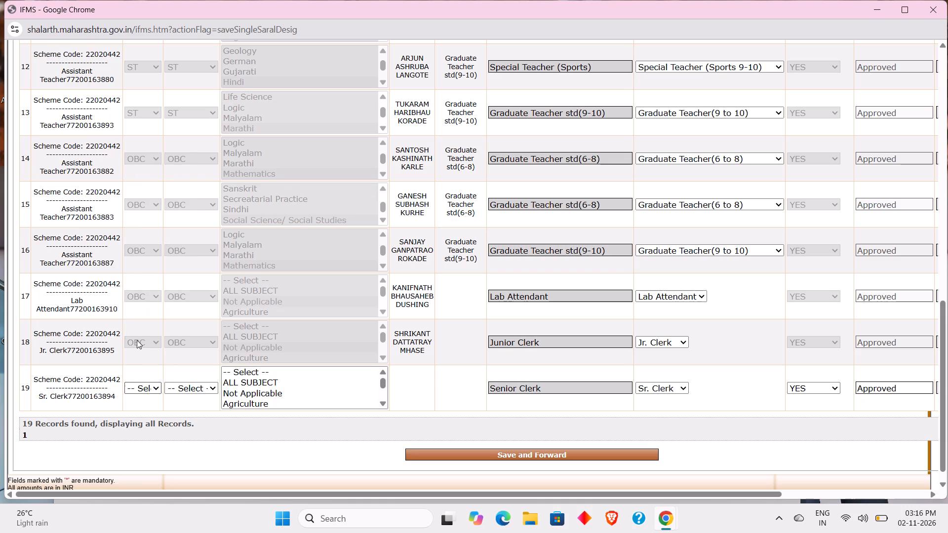
click(212, 385)
click(199, 414)
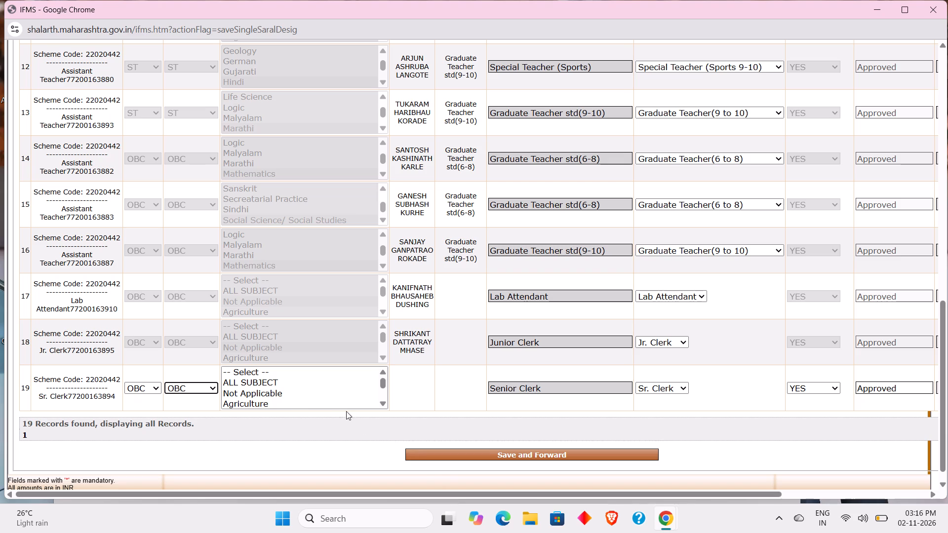
click(294, 398)
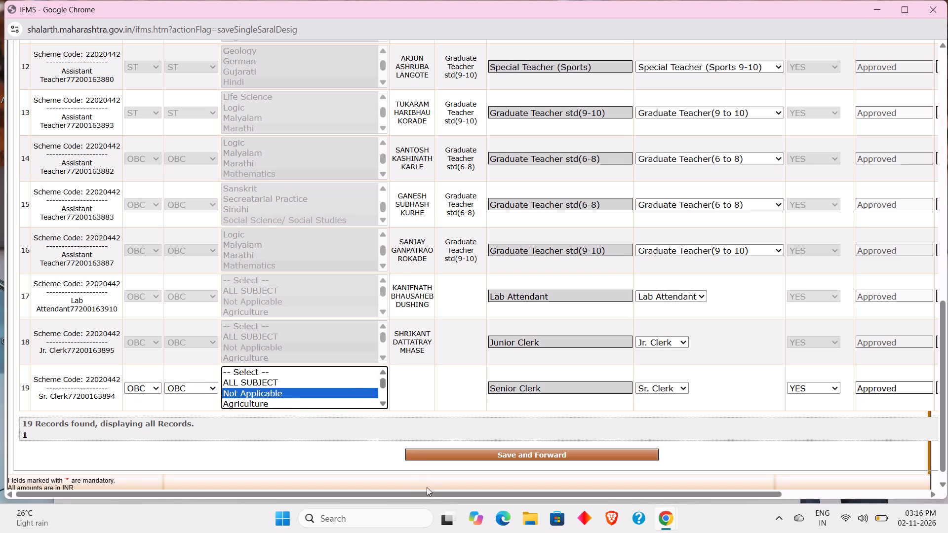
Save the completed Sr. Clerk post in row 19 as a draft.
drag(431, 494, 788, 494)
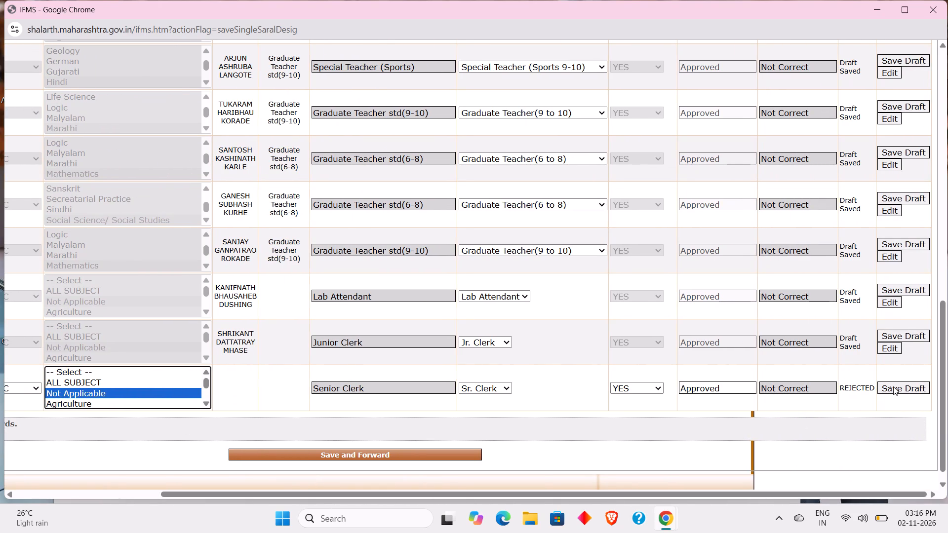
click(893, 386)
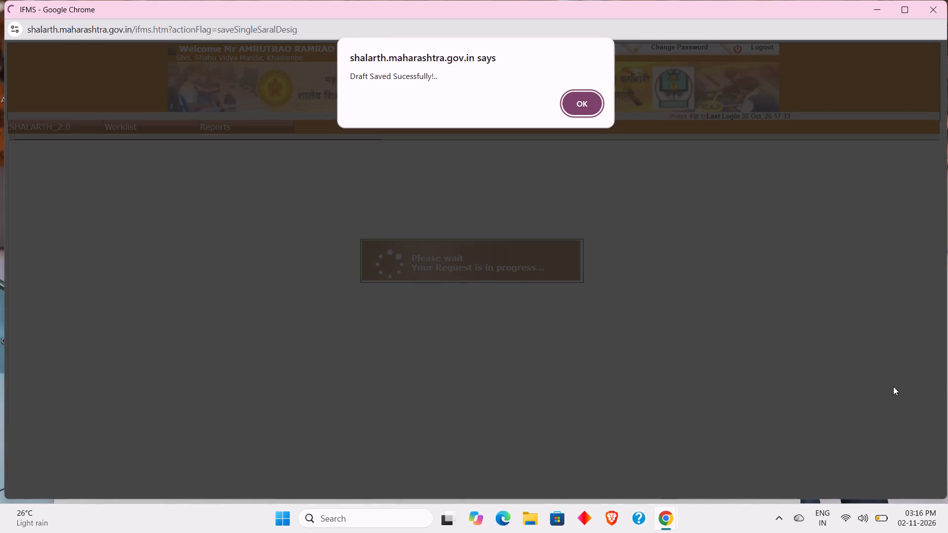
click(585, 105)
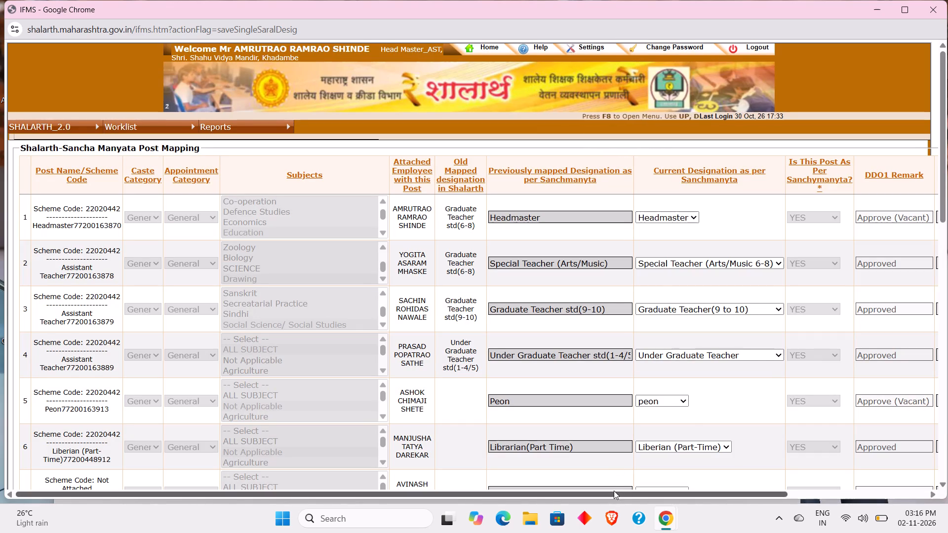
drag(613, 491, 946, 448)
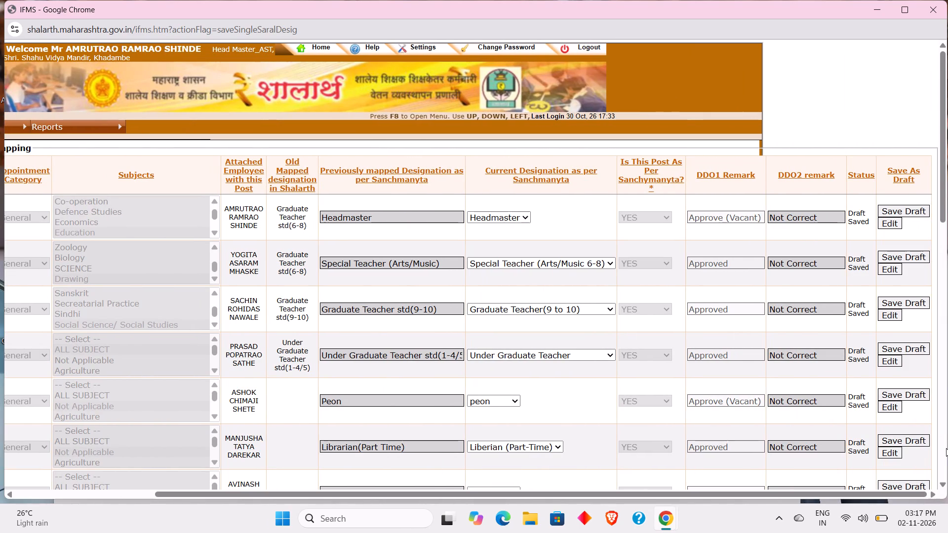
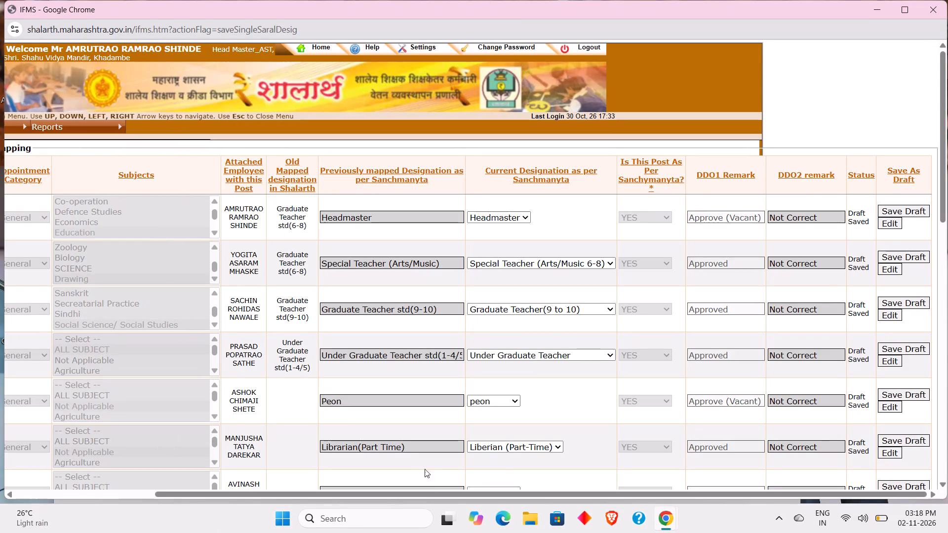
Review the previous and current designations, DDO remarks and draft status of every post in the mapping table, down to the Senior Clerk row.
drag(452, 492, 706, 489)
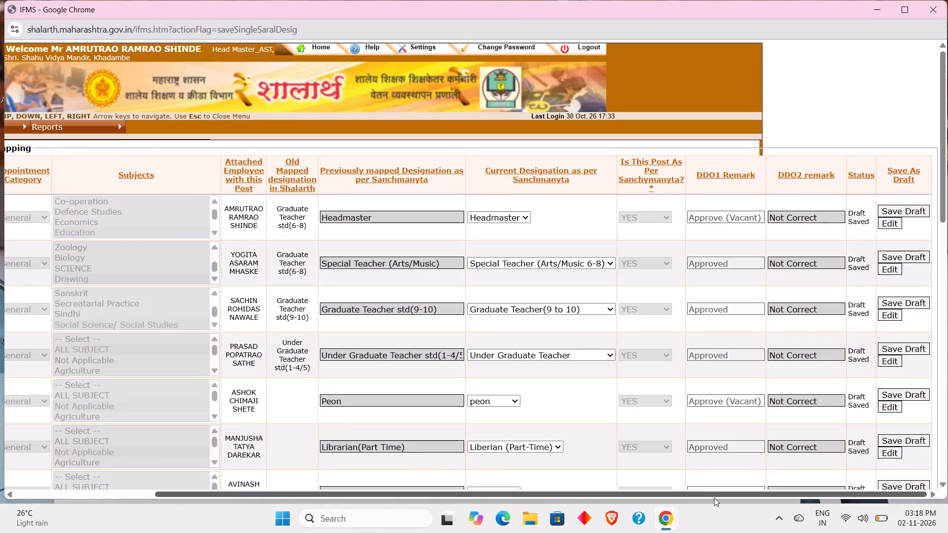
drag(714, 497, 836, 497)
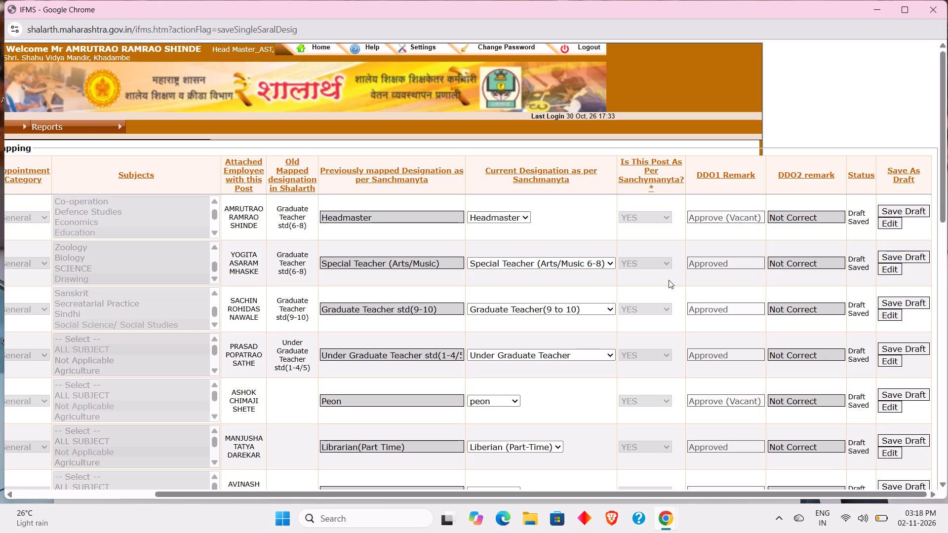
scroll(669, 280, down, 2)
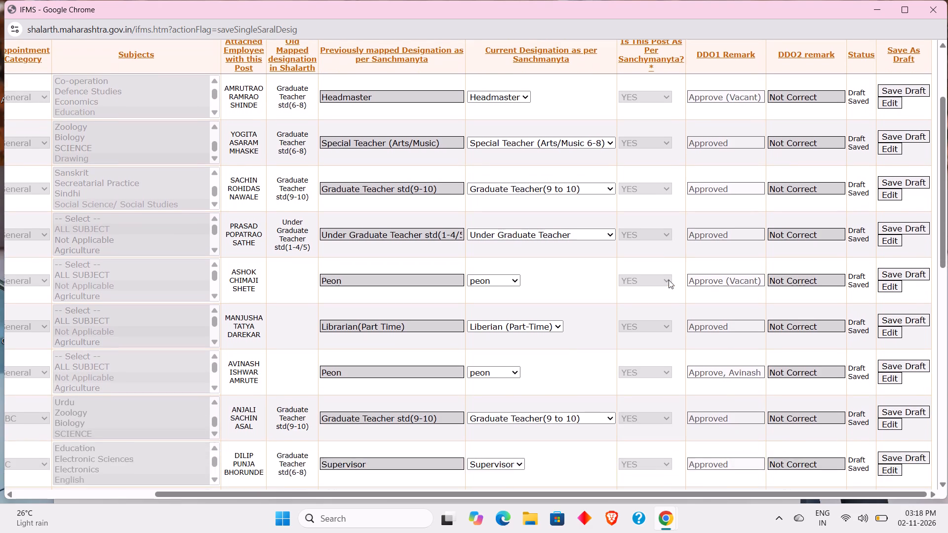
scroll(669, 280, down, 2)
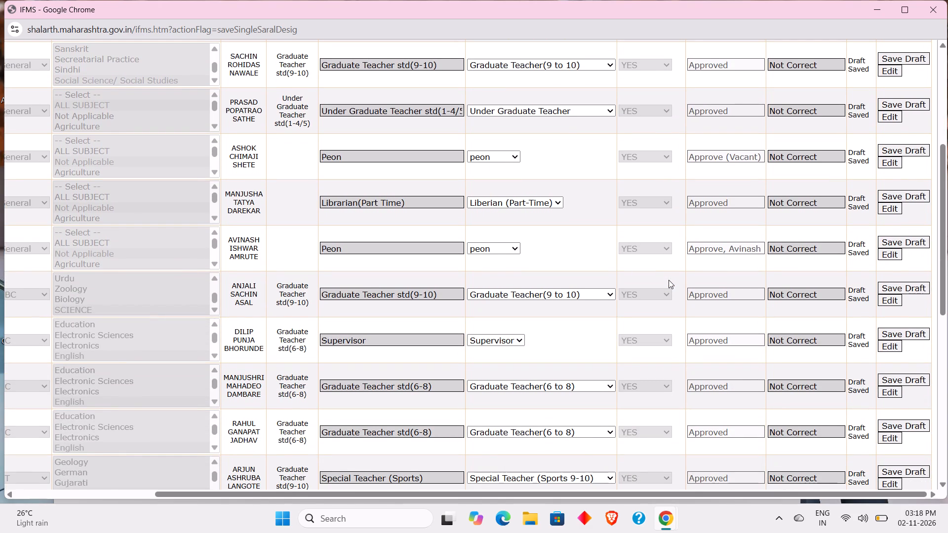
scroll(512, 335, down, 1)
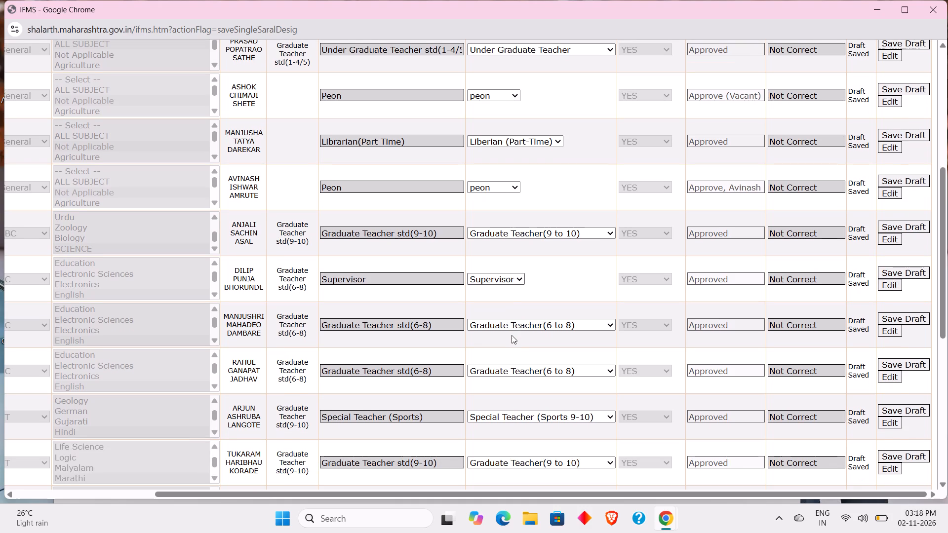
scroll(512, 335, down, 2)
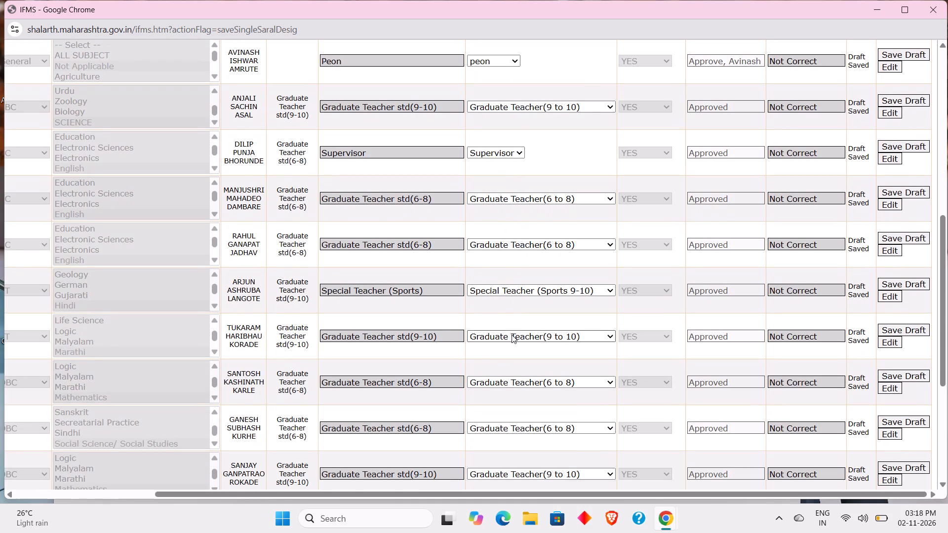
scroll(512, 335, up, 6)
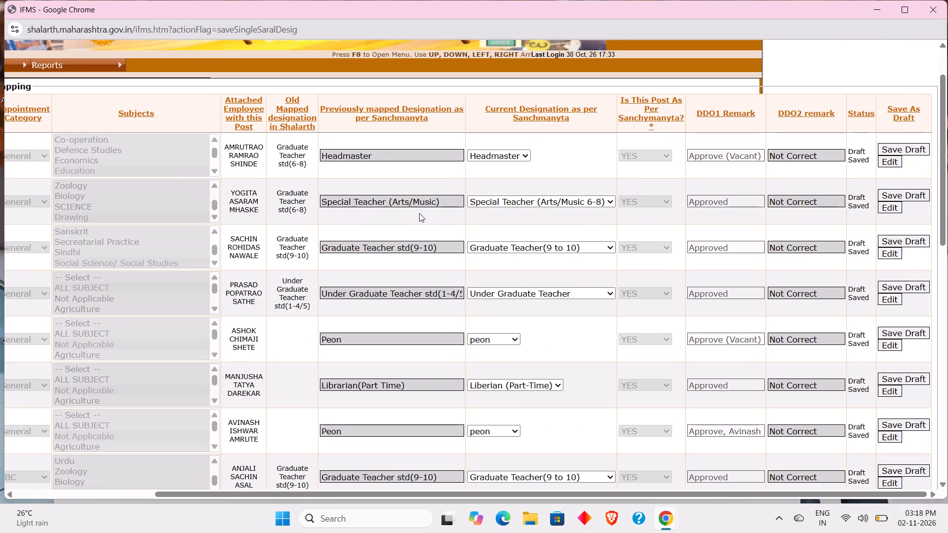
scroll(413, 325, down, 3)
scroll(417, 372, down, 1)
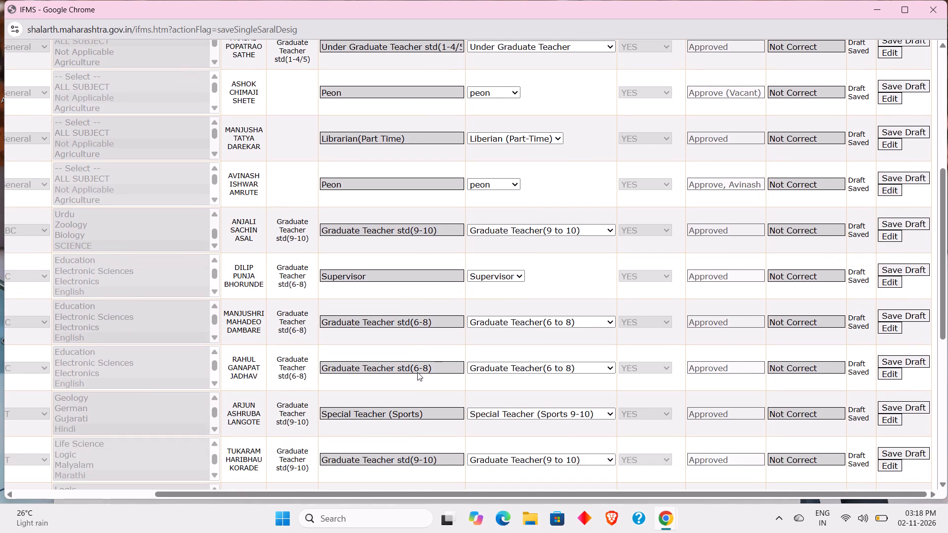
scroll(417, 372, down, 1)
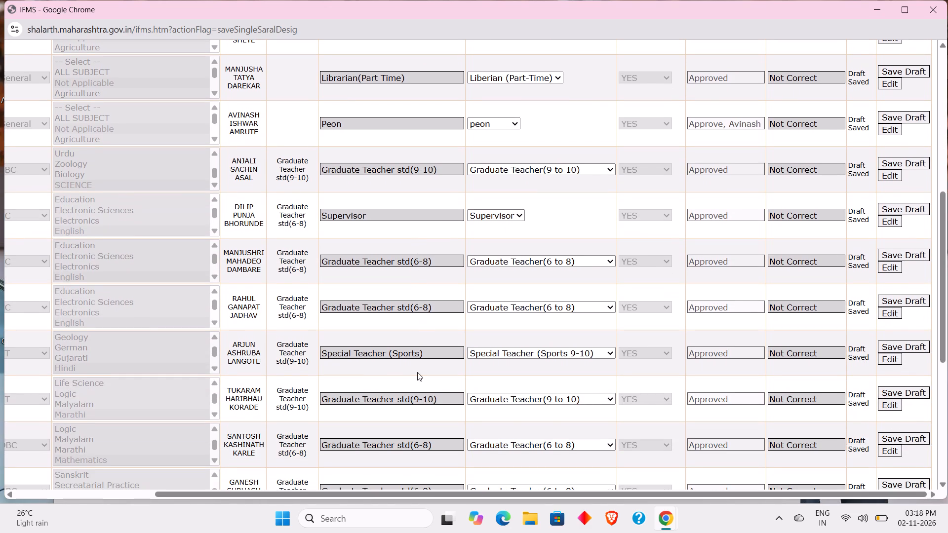
scroll(417, 372, down, 2)
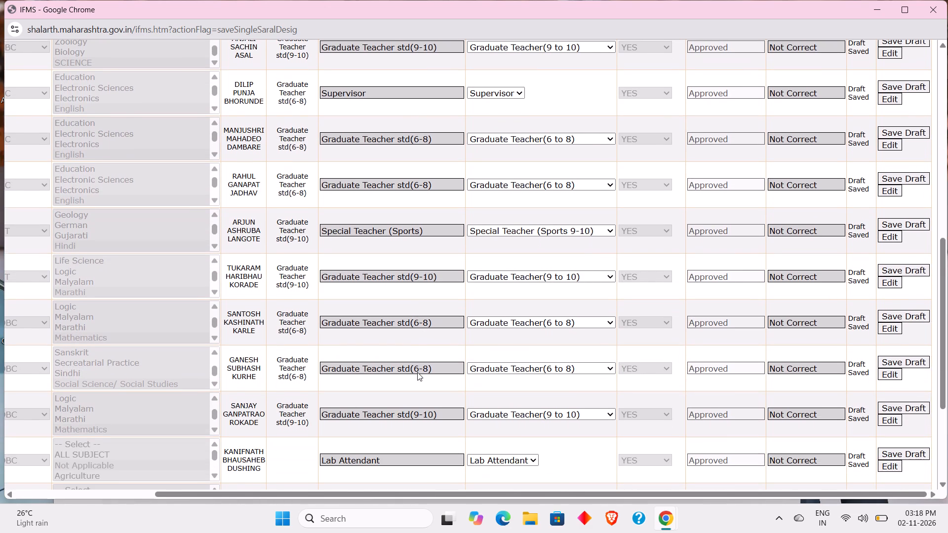
scroll(417, 372, down, 2)
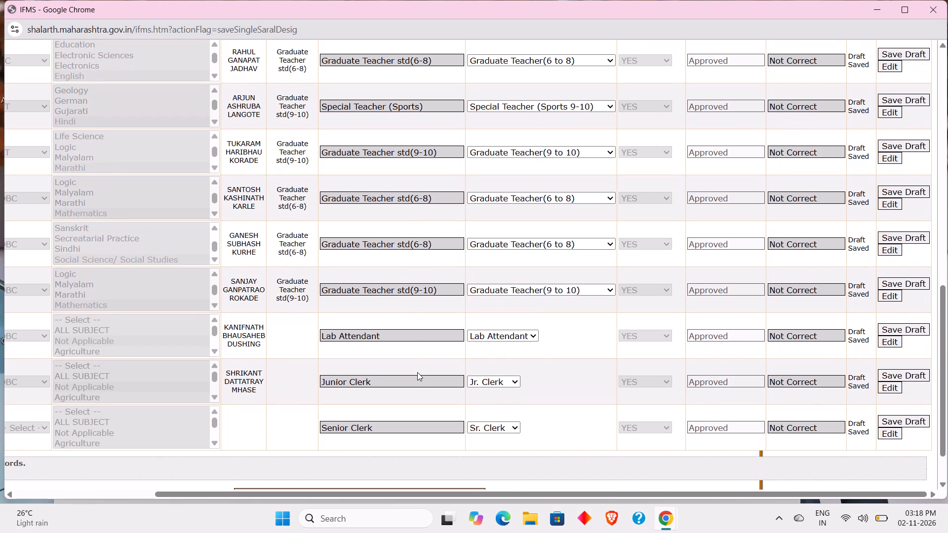
scroll(417, 372, up, 2)
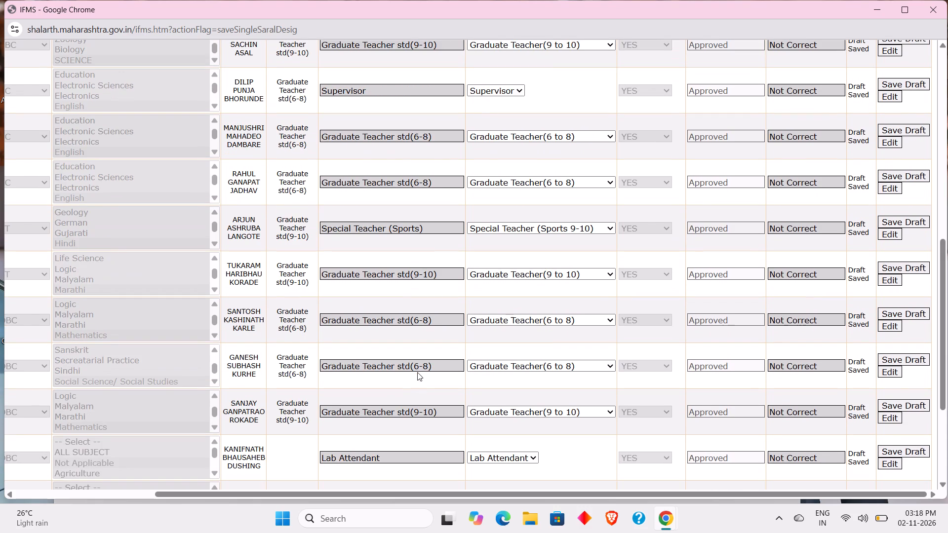
scroll(417, 372, up, 4)
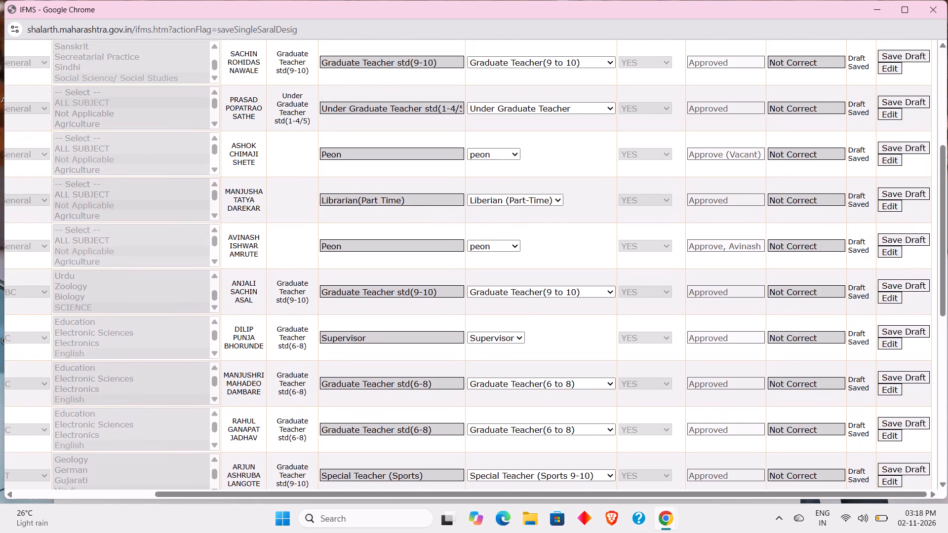
scroll(412, 368, up, 3)
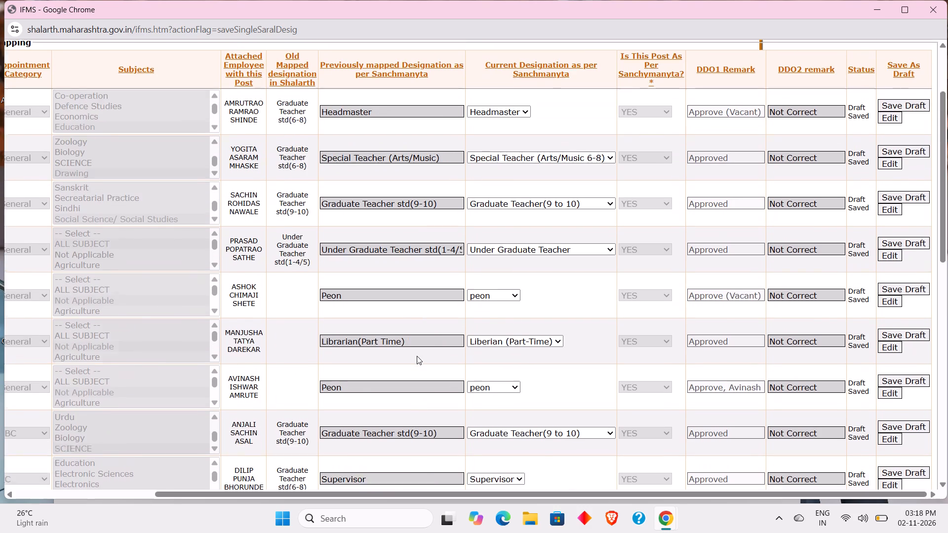
scroll(417, 356, up, 2)
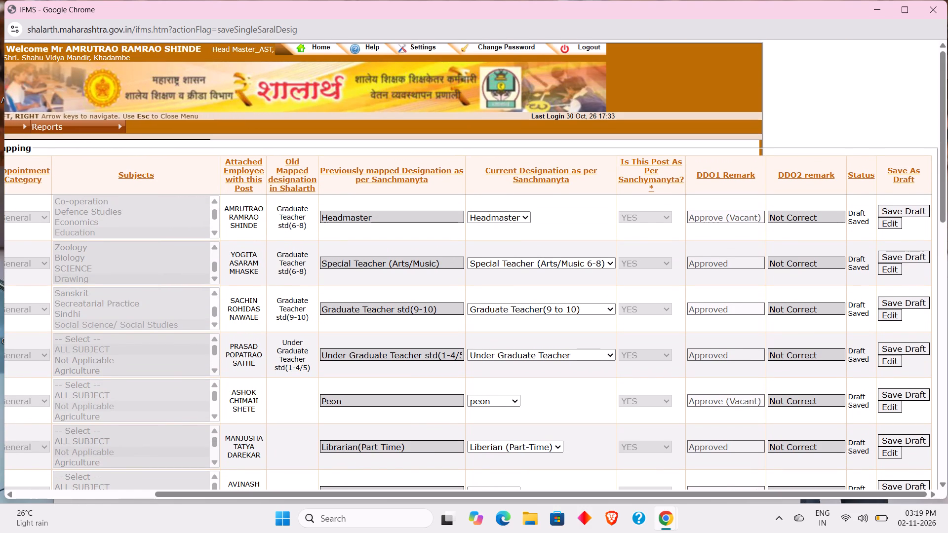
scroll(417, 353, down, 1)
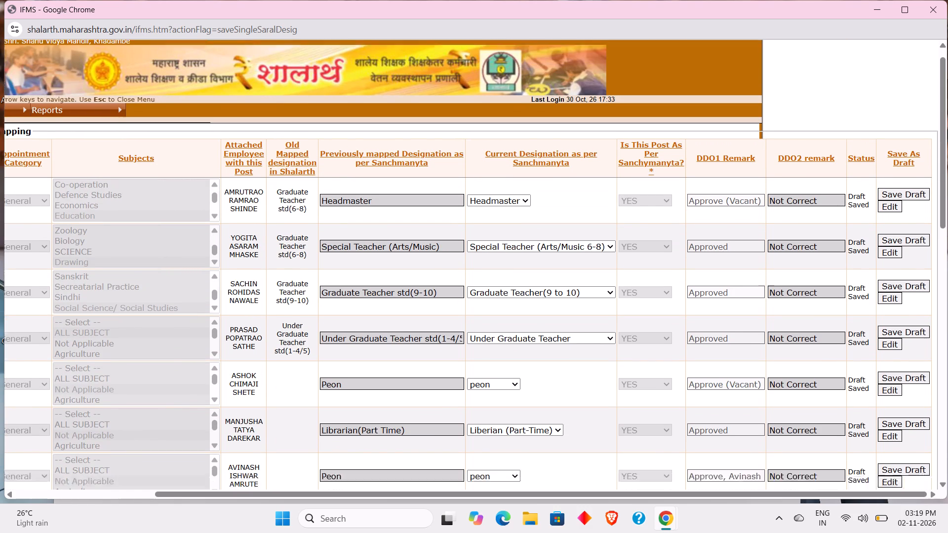
scroll(417, 353, down, 10)
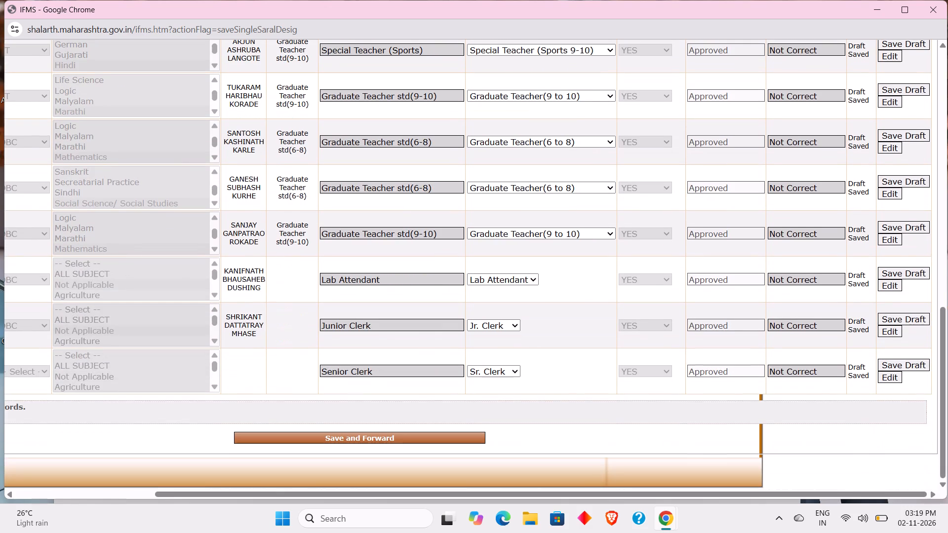
scroll(417, 353, down, 2)
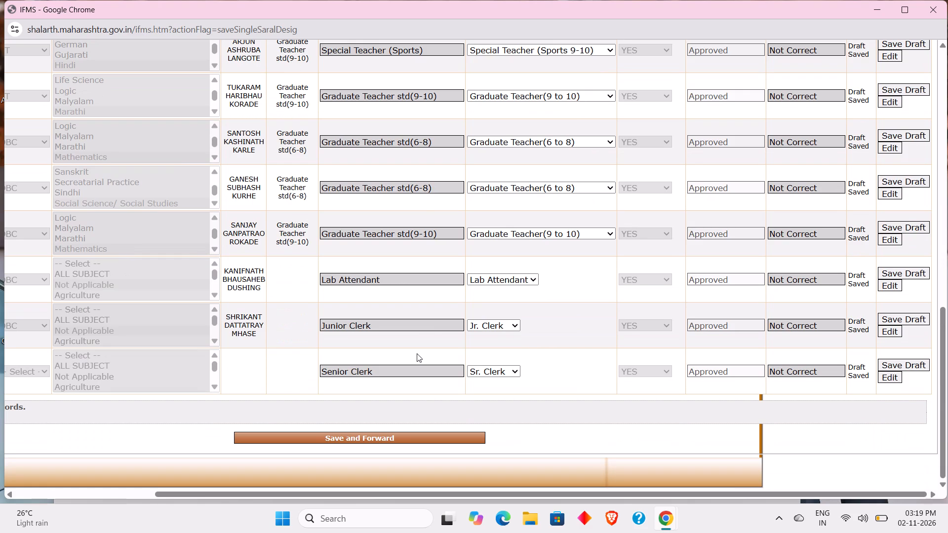
Check the current designation choices for the part-time librarian post and pick Liberian (Part-Time).
scroll(412, 349, up, 2)
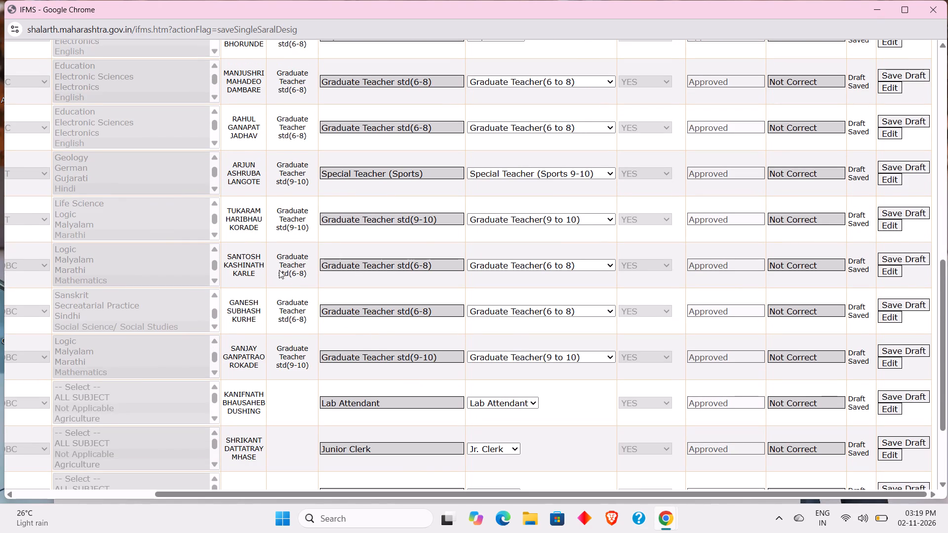
scroll(279, 269, up, 1)
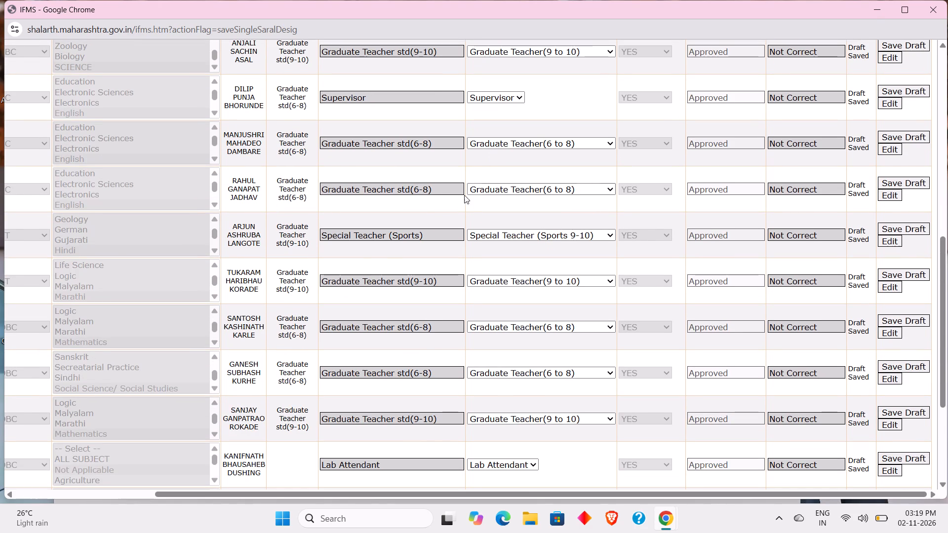
scroll(440, 288, up, 5)
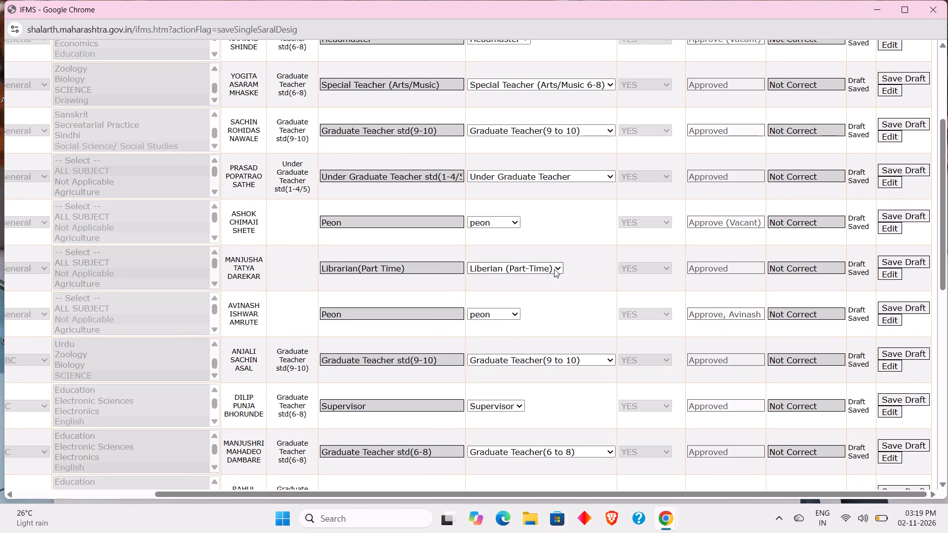
click(555, 268)
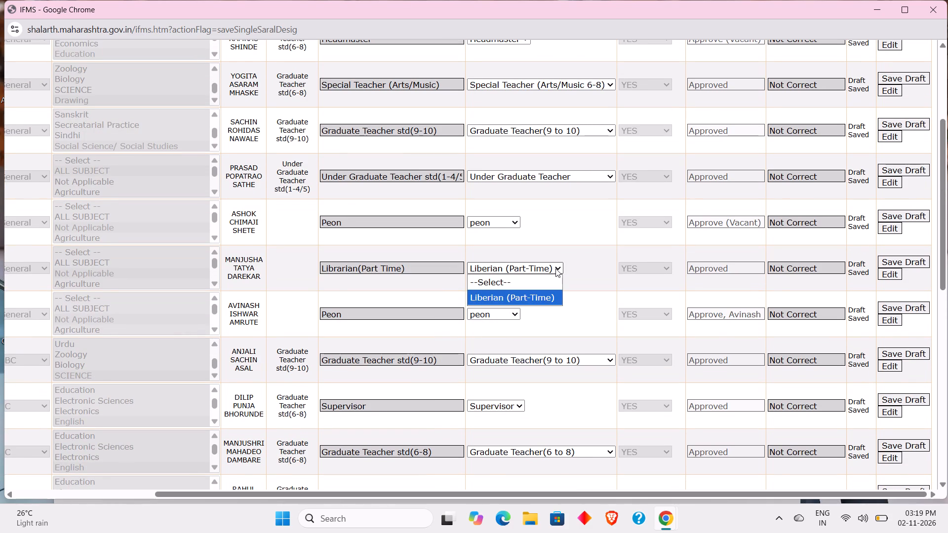
click(556, 267)
click(556, 267)
click(548, 298)
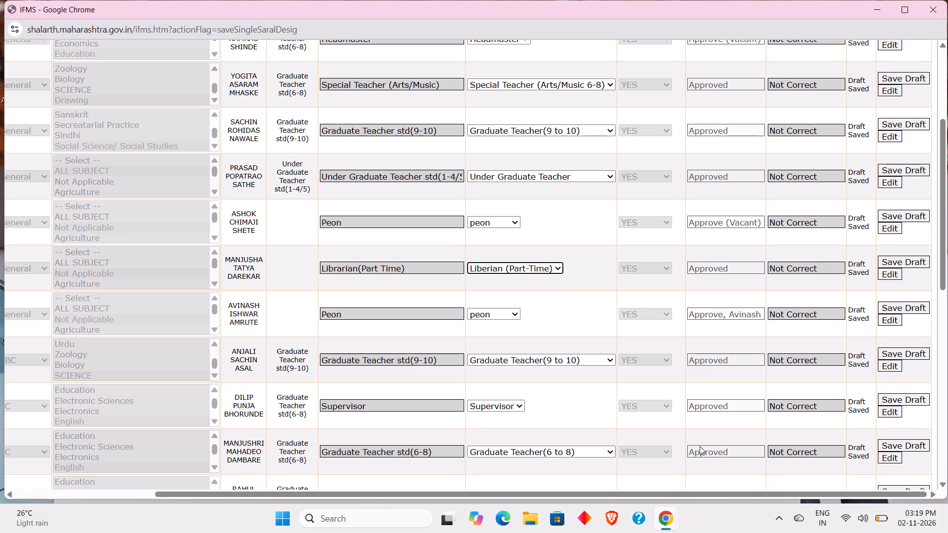
scroll(866, 270, up, 3)
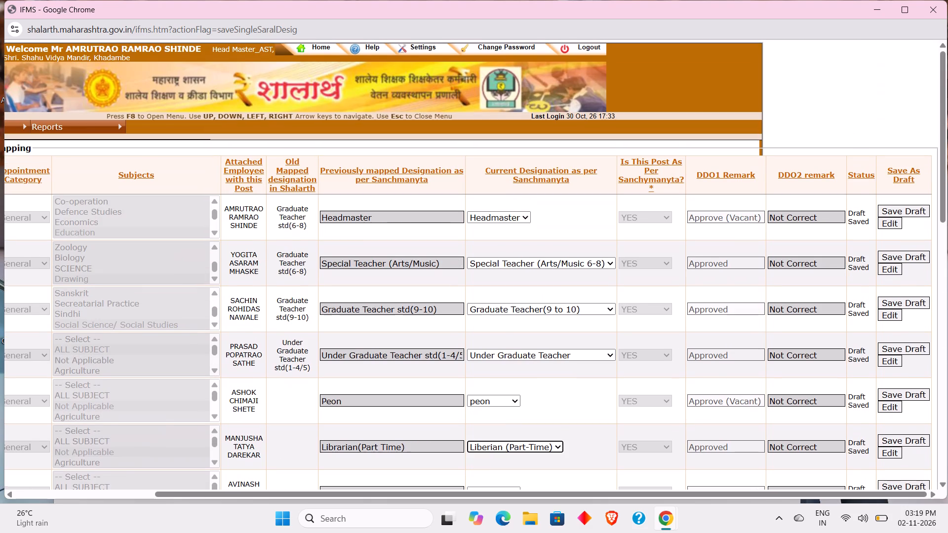
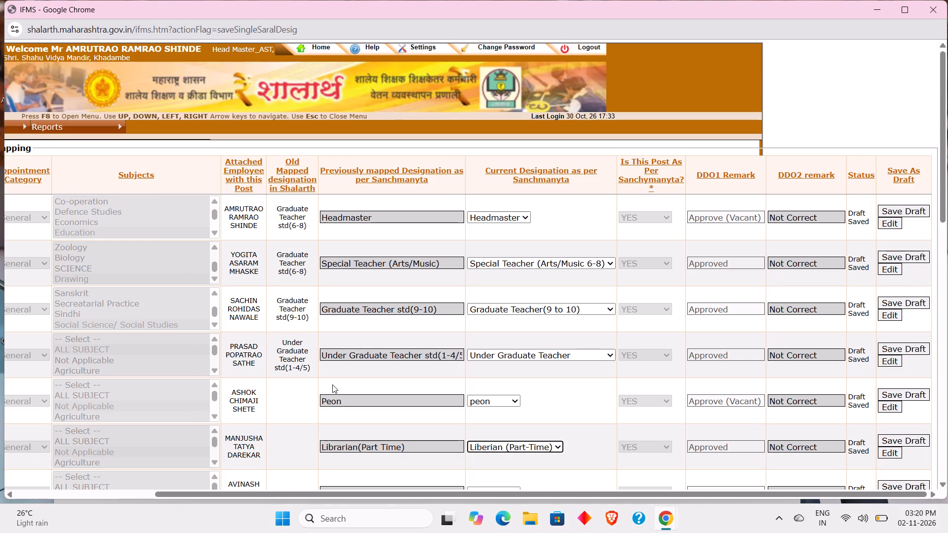
Compare the previously mapped and current designations of every post, from the Headmaster row down to the Senior Clerk row.
scroll(332, 384, down, 2)
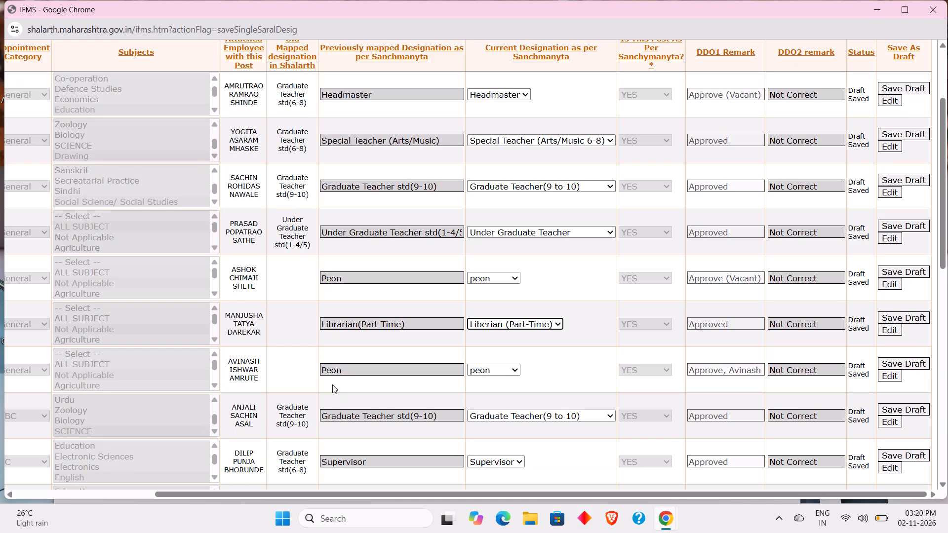
scroll(332, 384, down, 2)
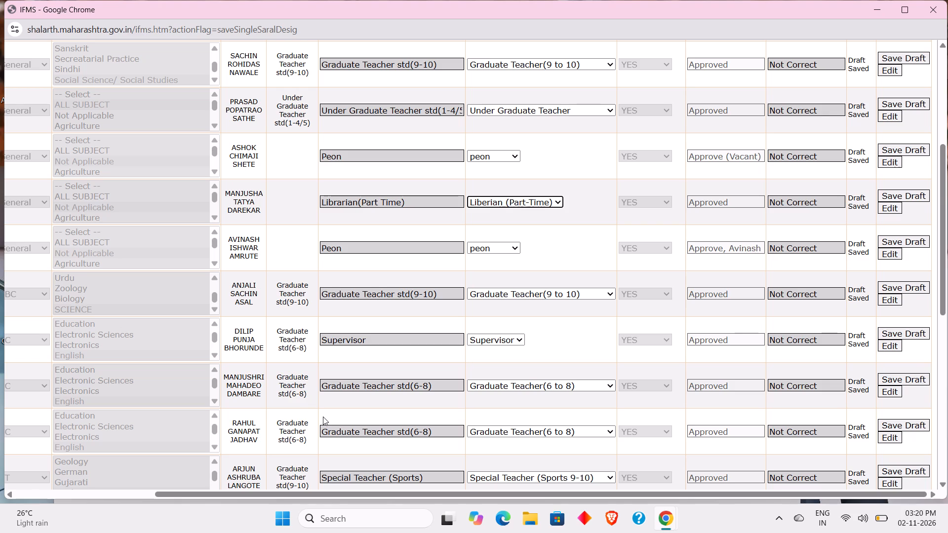
scroll(323, 417, down, 2)
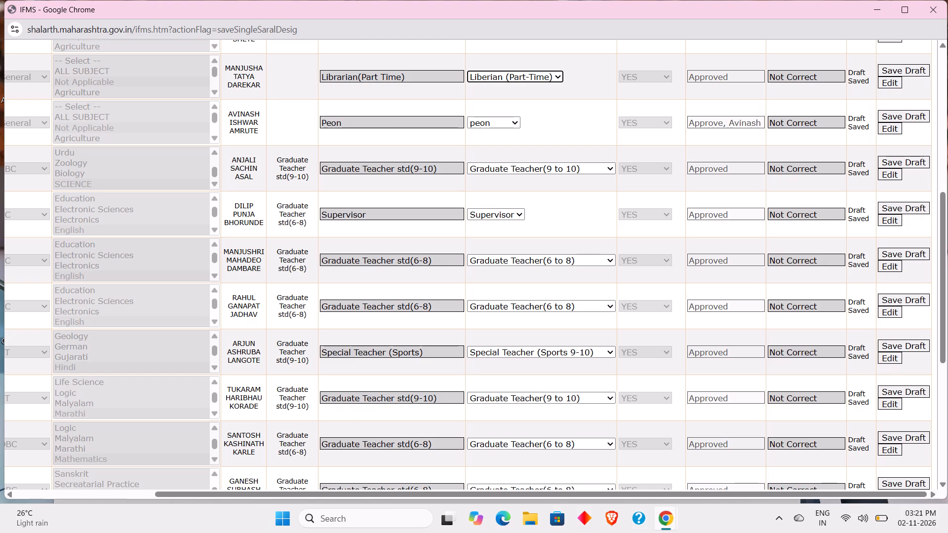
scroll(377, 502, down, 2)
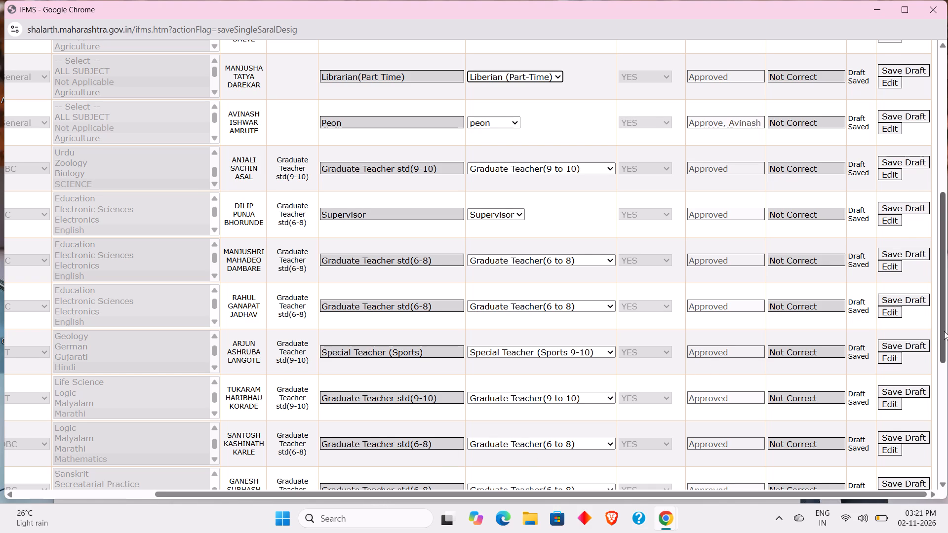
drag(944, 331, 940, 371)
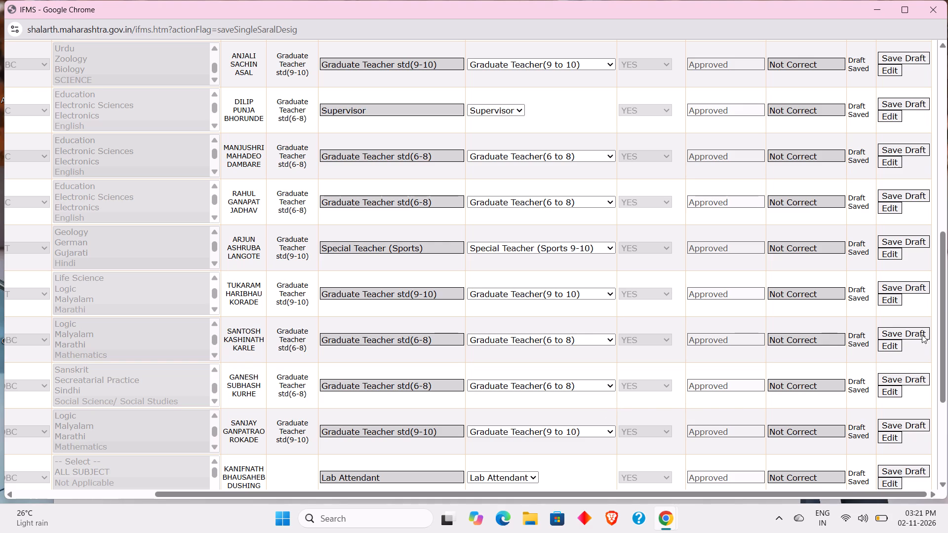
drag(944, 335, 947, 405)
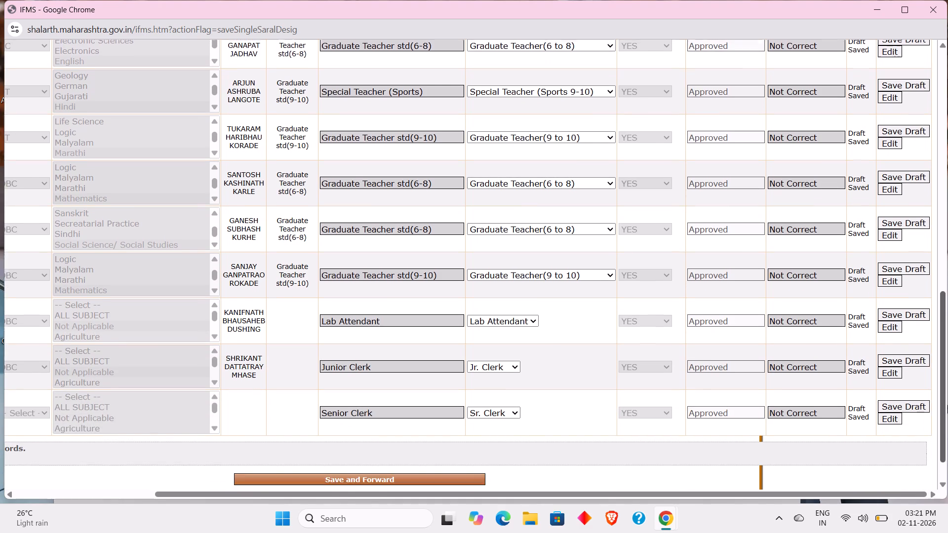
drag(947, 405, 947, 427)
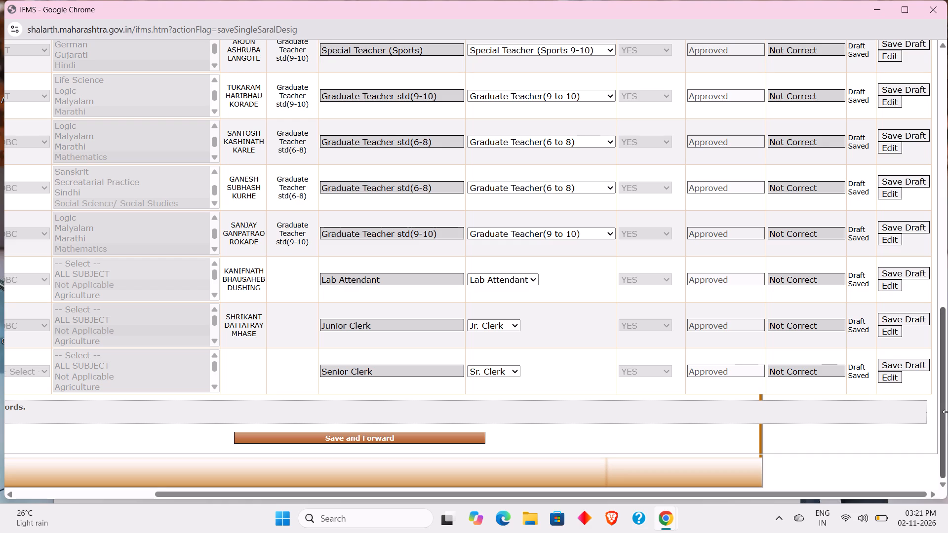
Recheck the status and DDO remark columns for every post, starting again from the Headmaster row.
drag(941, 430, 947, 153)
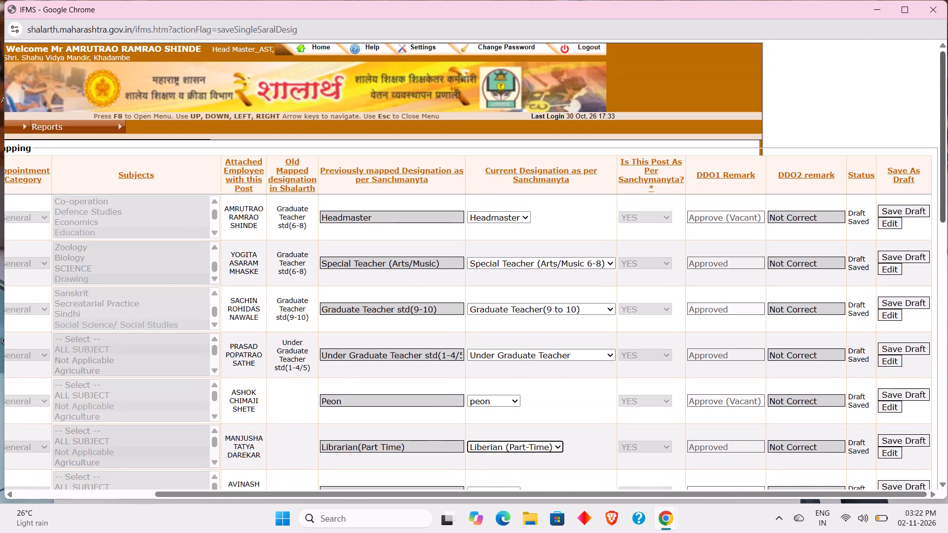
drag(947, 153, 947, 151)
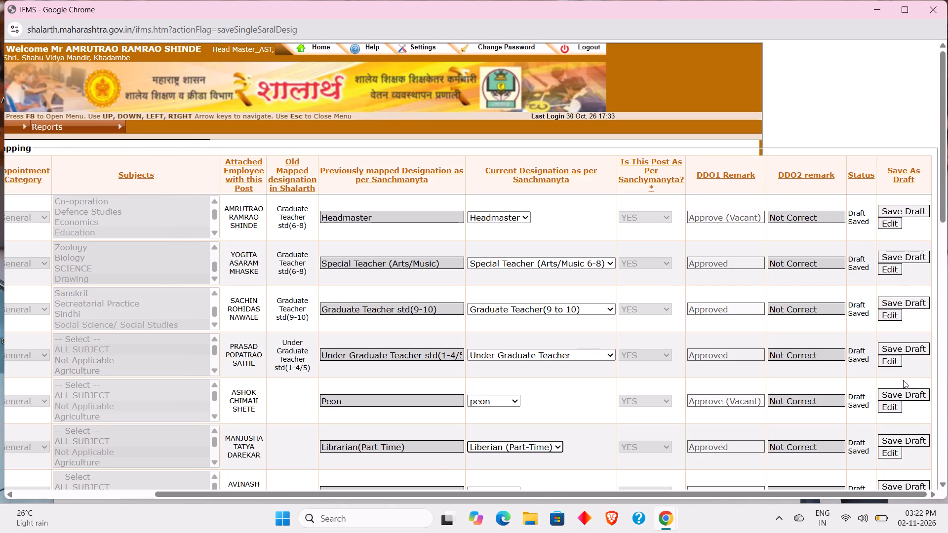
click(942, 486)
double_click(942, 486)
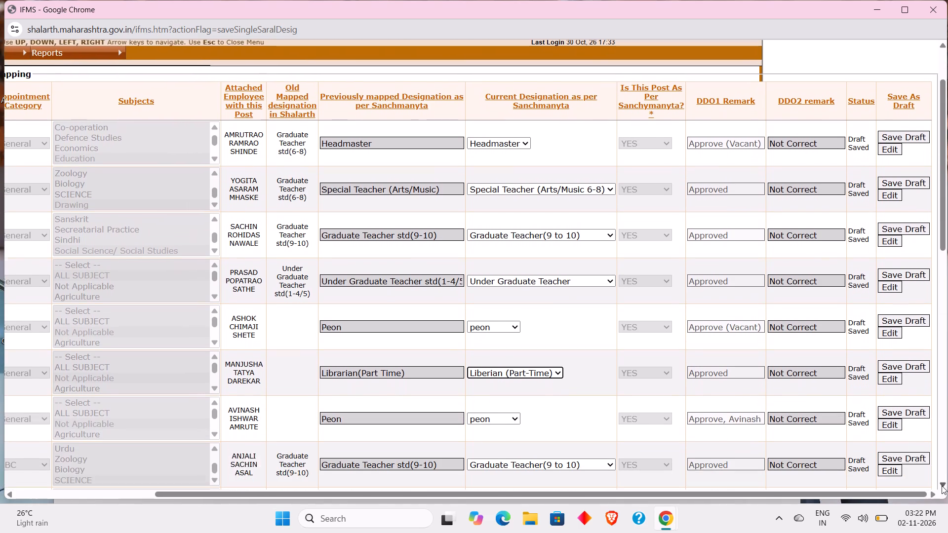
triple_click(942, 486)
triple_click(942, 486)
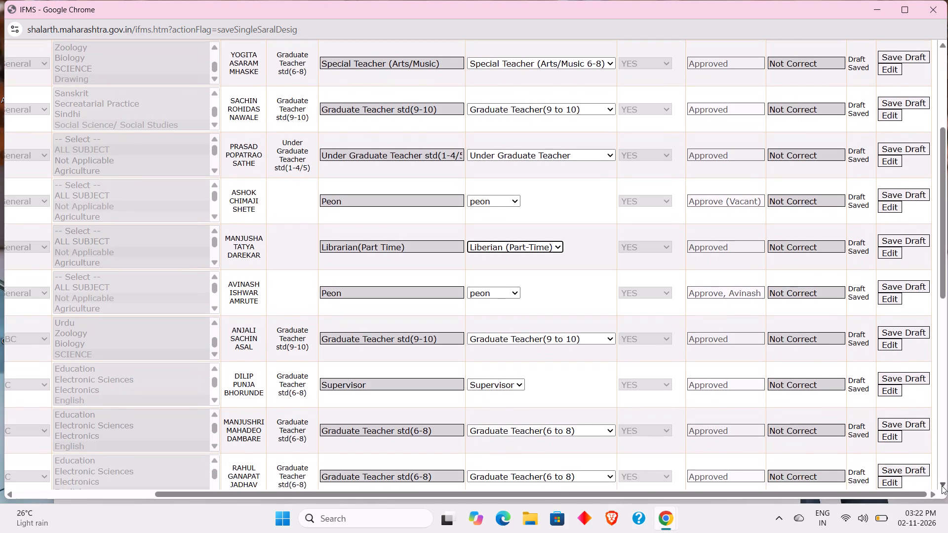
click(942, 486)
triple_click(942, 486)
triple_click(942, 486)
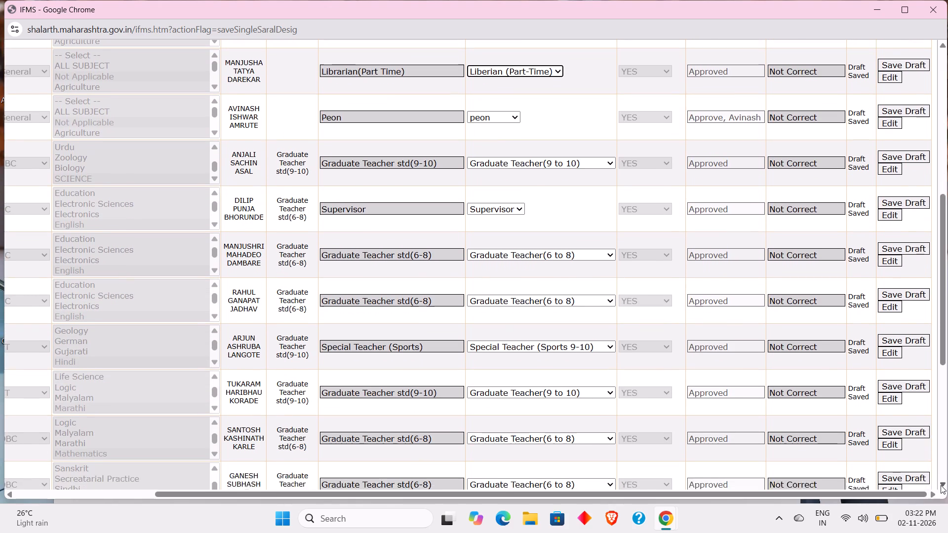
click(941, 485)
triple_click(941, 485)
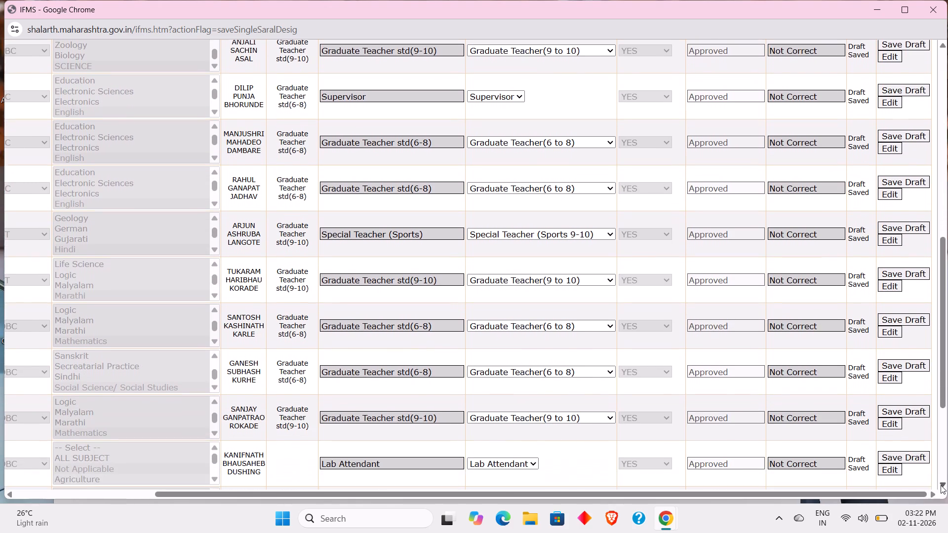
triple_click(941, 485)
triple_click(941, 485)
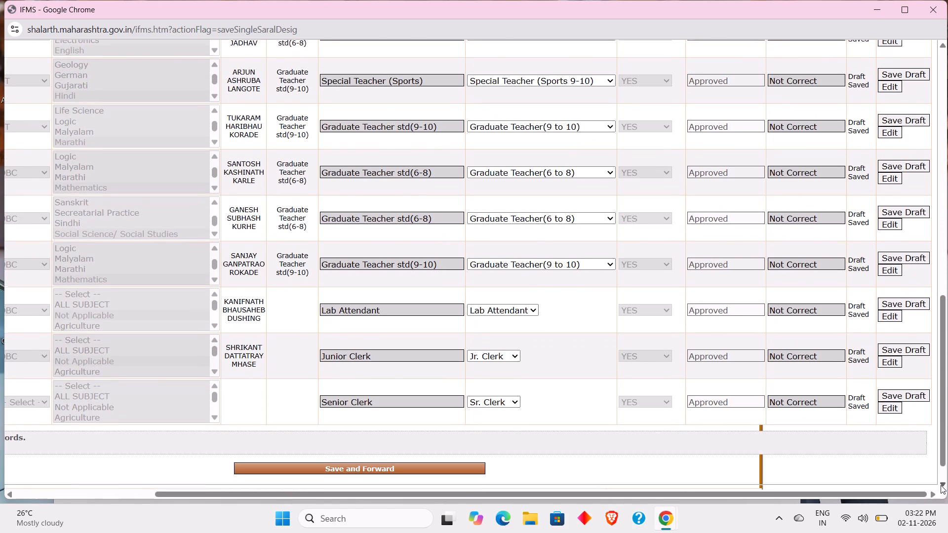
click(941, 485)
Go through the mapping table again from its first row, and check the scheme codes and categories of the final posts.
drag(946, 436, 947, 200)
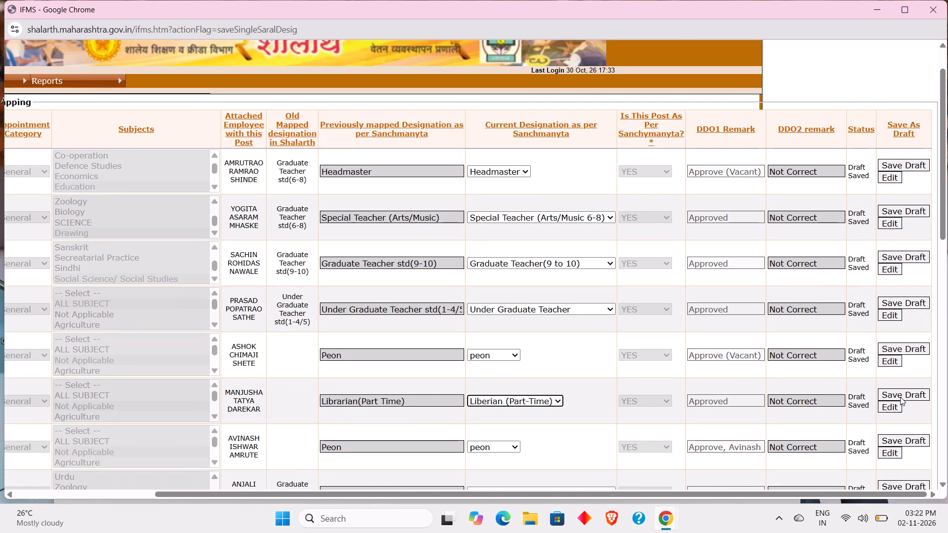
click(946, 486)
double_click(946, 486)
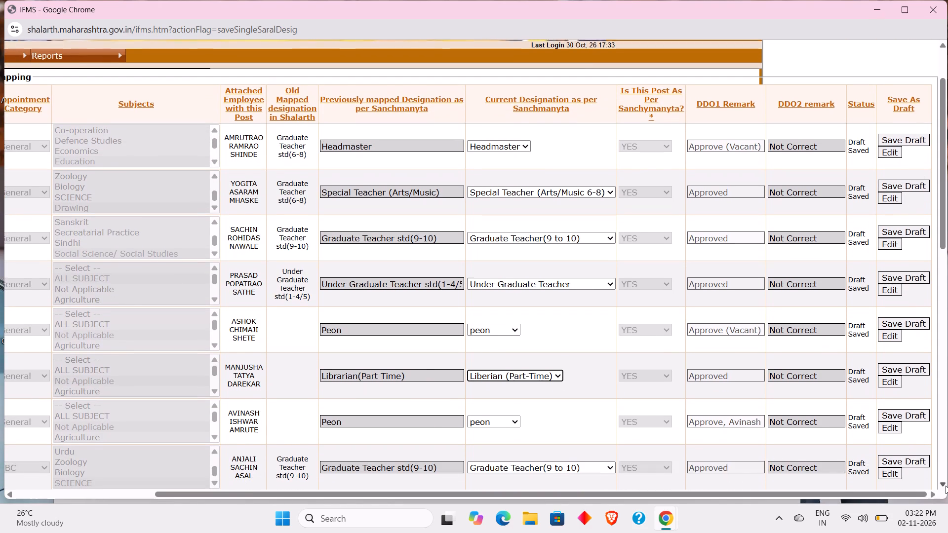
click(946, 486)
click(946, 486)
double_click(946, 486)
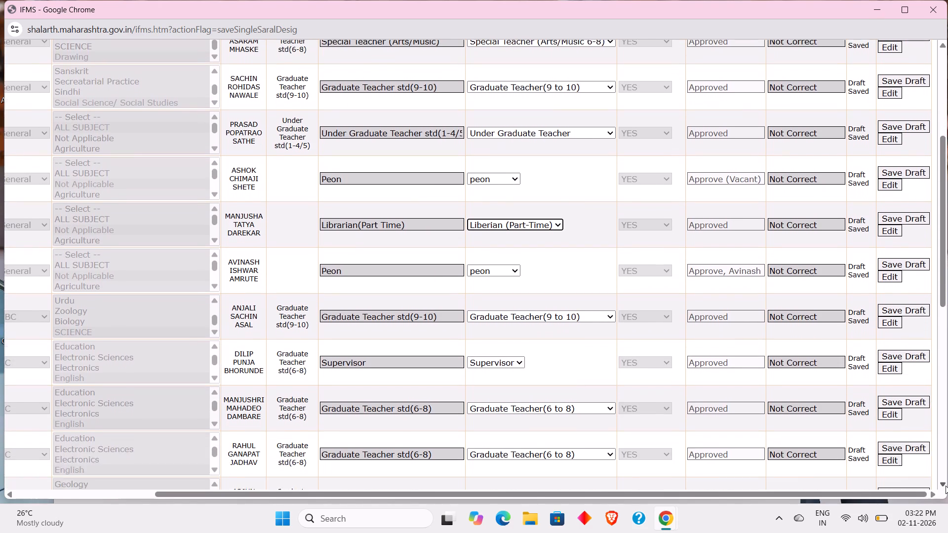
click(946, 486)
click(946, 486)
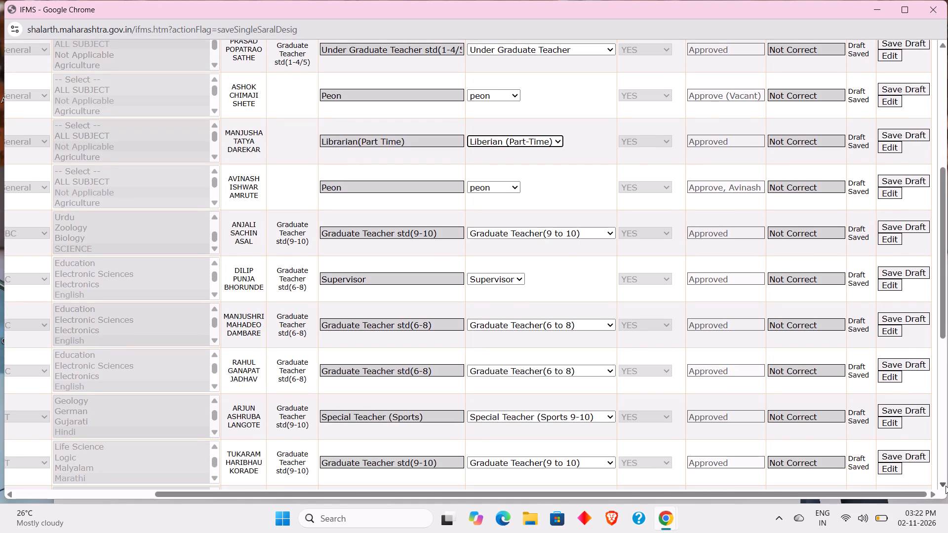
click(946, 486)
click(946, 486)
double_click(946, 486)
double_click(946, 486)
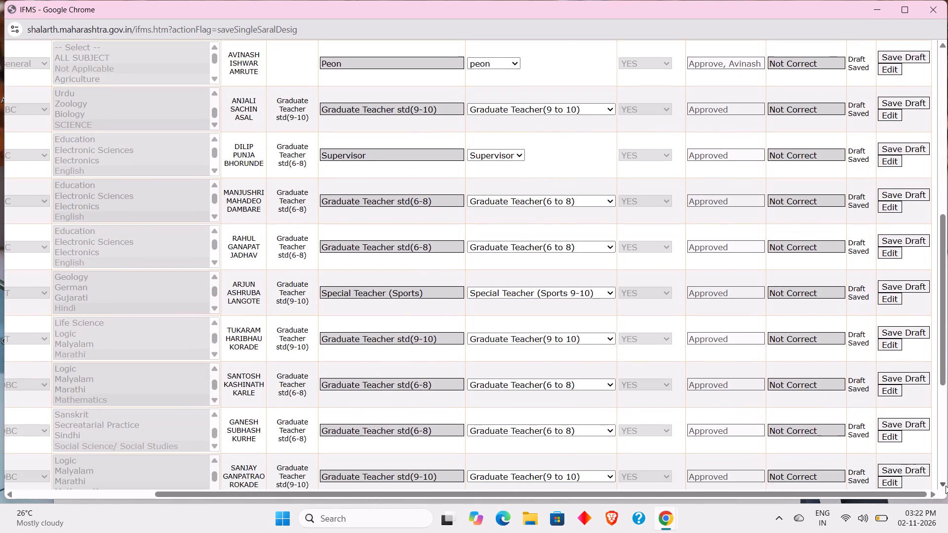
click(946, 486)
click(946, 486)
double_click(946, 486)
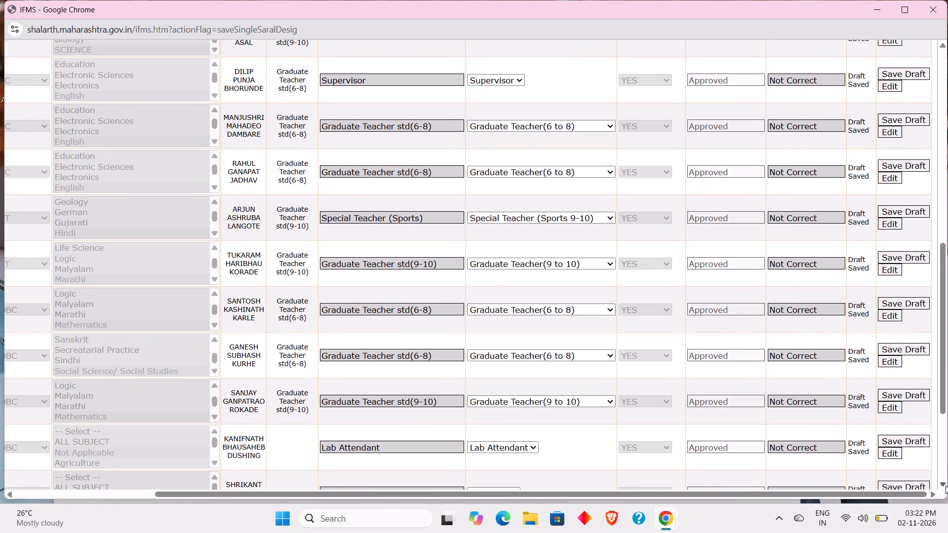
triple_click(946, 486)
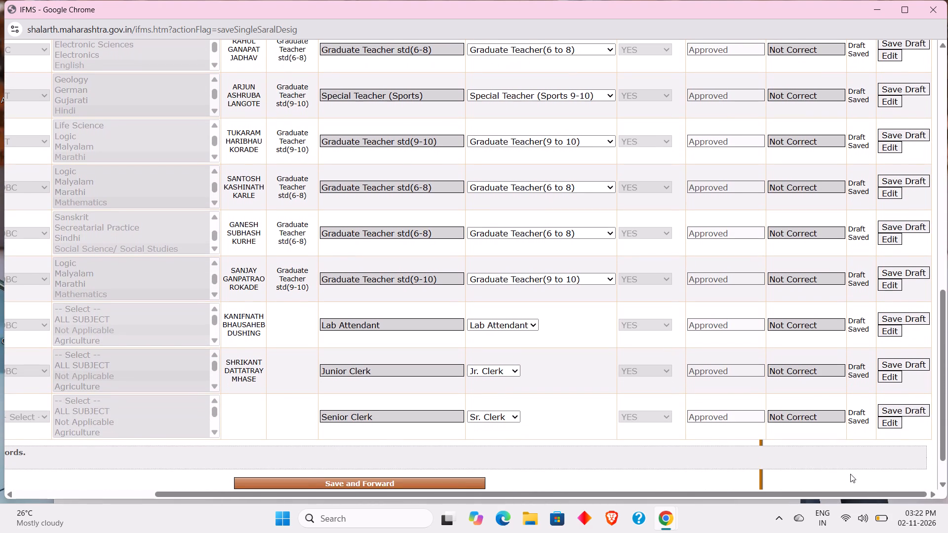
drag(792, 495, 560, 468)
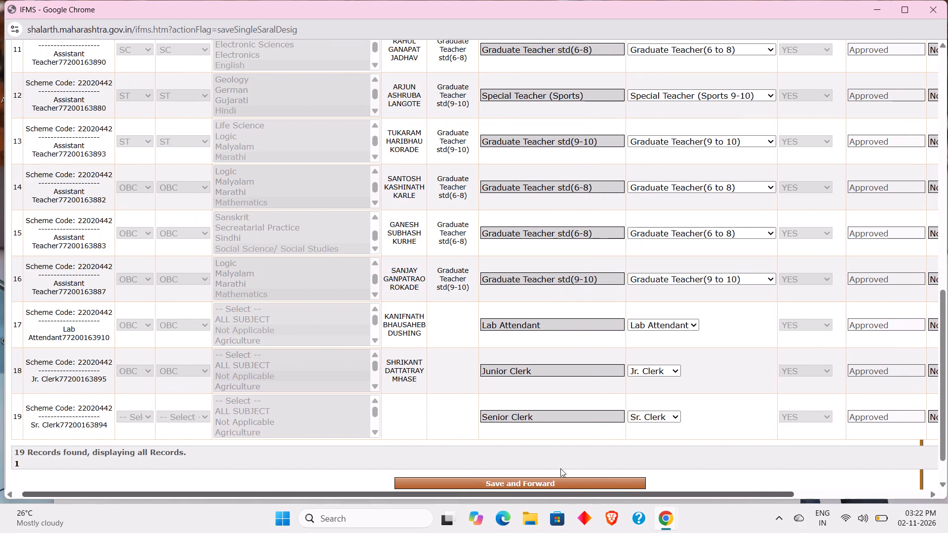
drag(560, 468, 920, 468)
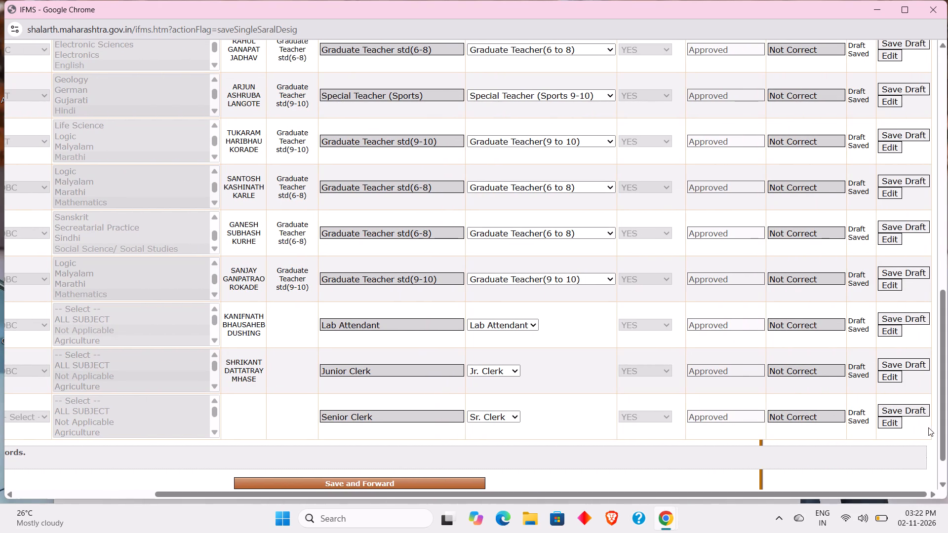
Review all posts' designations and draft status once more, from the table's first row to the Save and Forward area.
drag(947, 418, 947, 417)
drag(947, 417, 947, 392)
drag(947, 421, 947, 353)
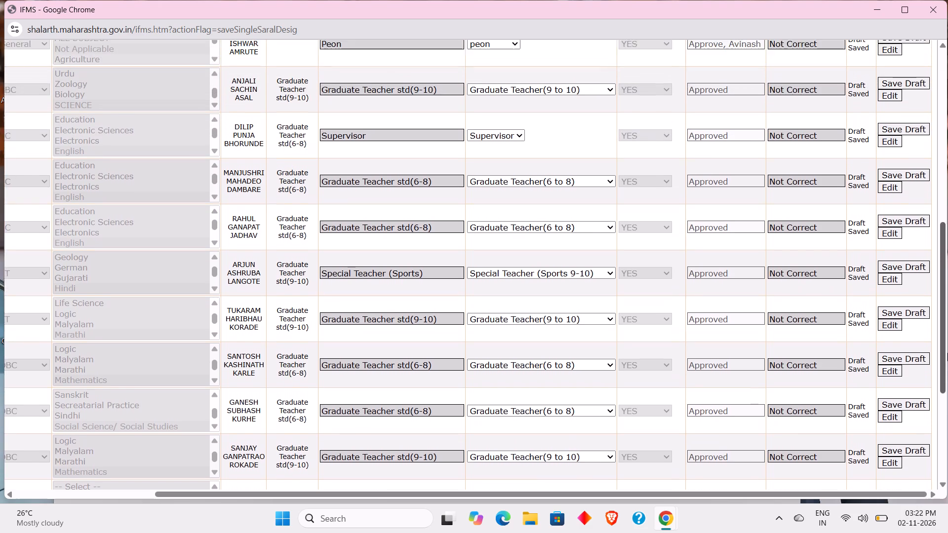
drag(947, 353, 947, 225)
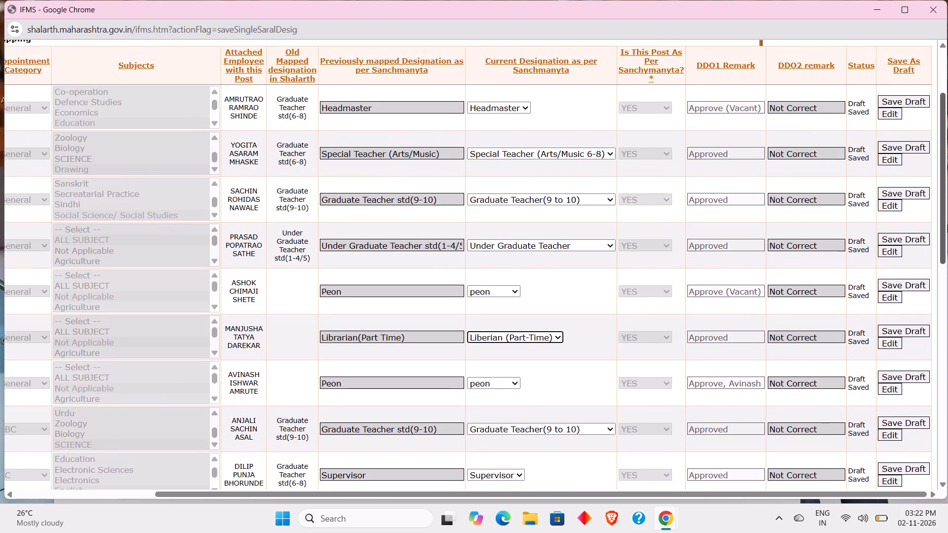
drag(947, 225, 947, 219)
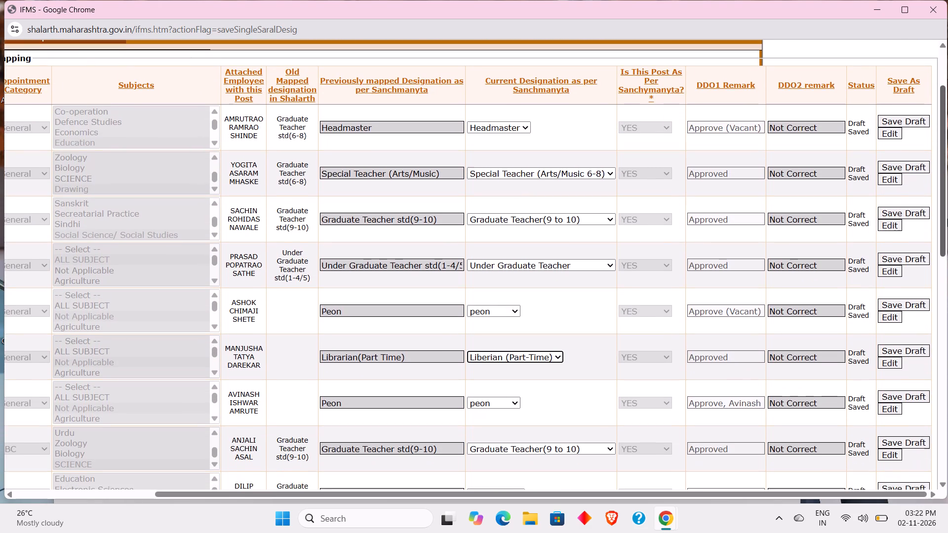
drag(947, 219, 947, 267)
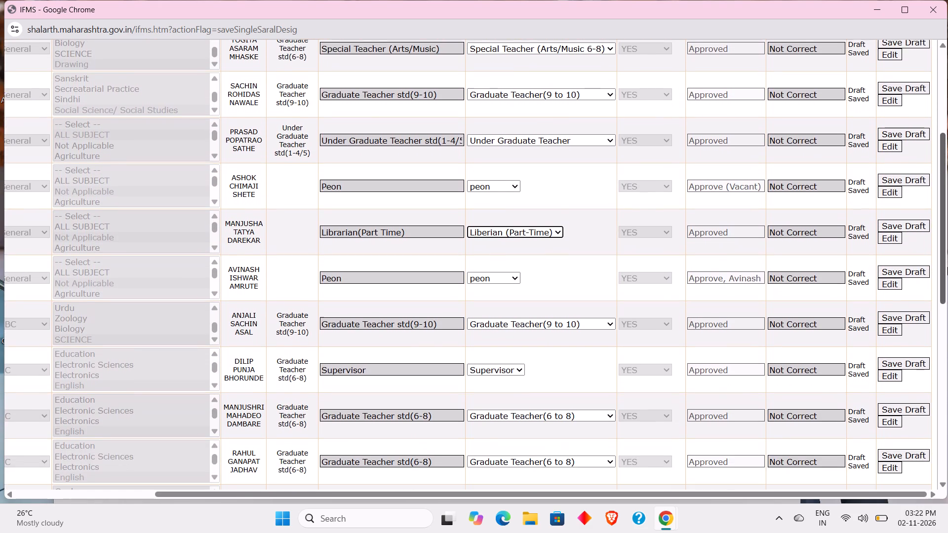
drag(947, 267, 947, 311)
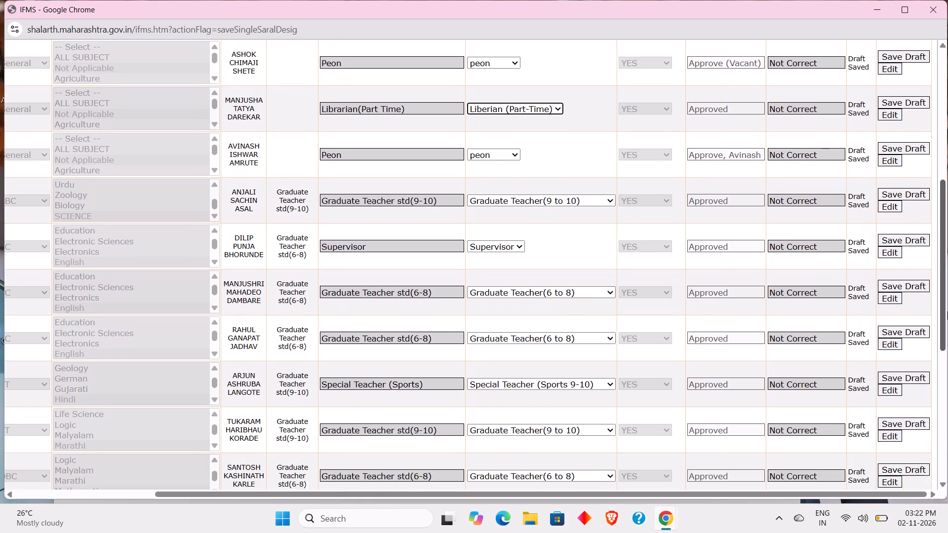
drag(947, 311, 947, 389)
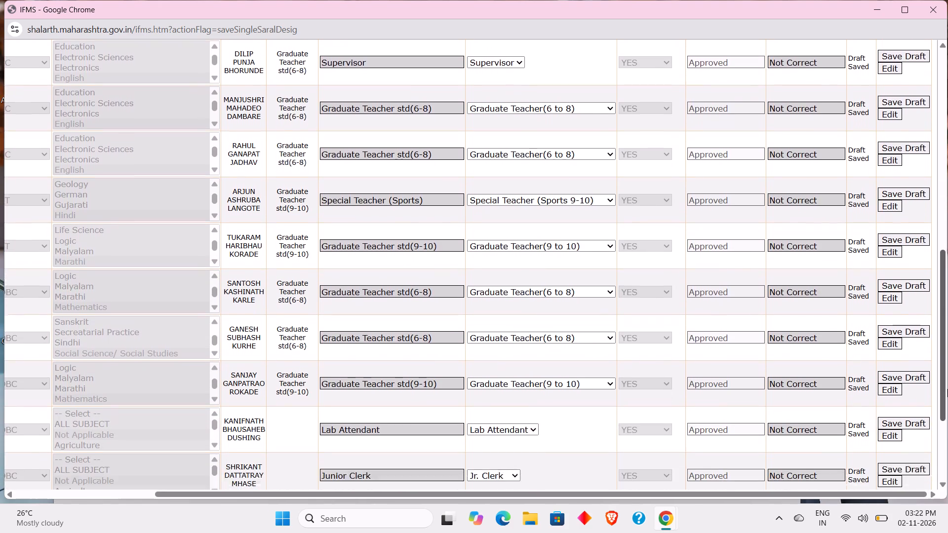
drag(947, 389, 947, 488)
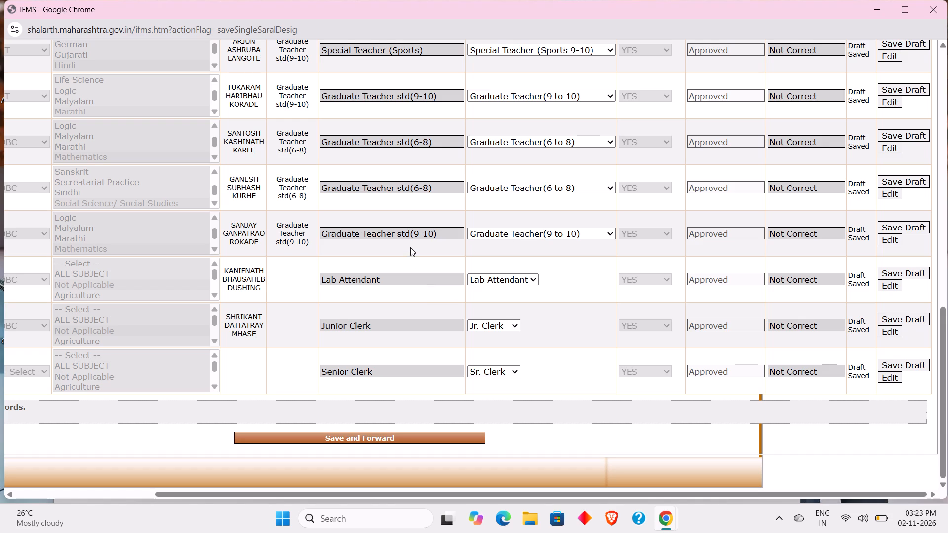
Look back over the posts' designations and draft status from the Senior Clerk row up to the Special Teacher (Arts/Music) row.
scroll(410, 247, up, 1)
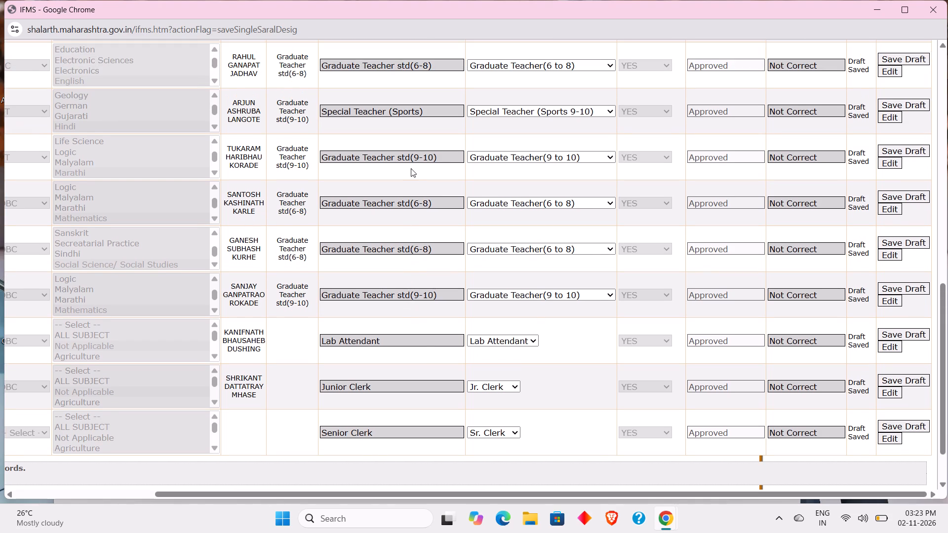
scroll(411, 168, up, 3)
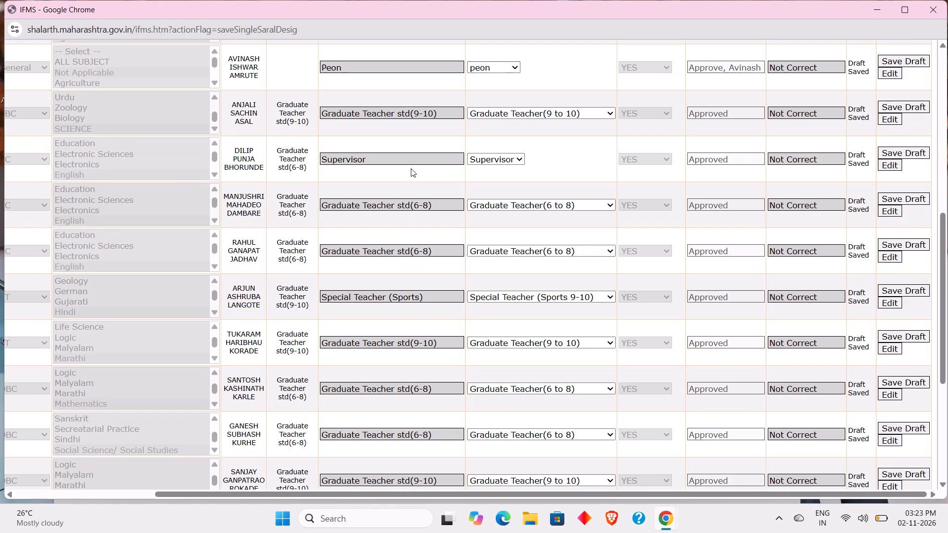
scroll(411, 168, up, 2)
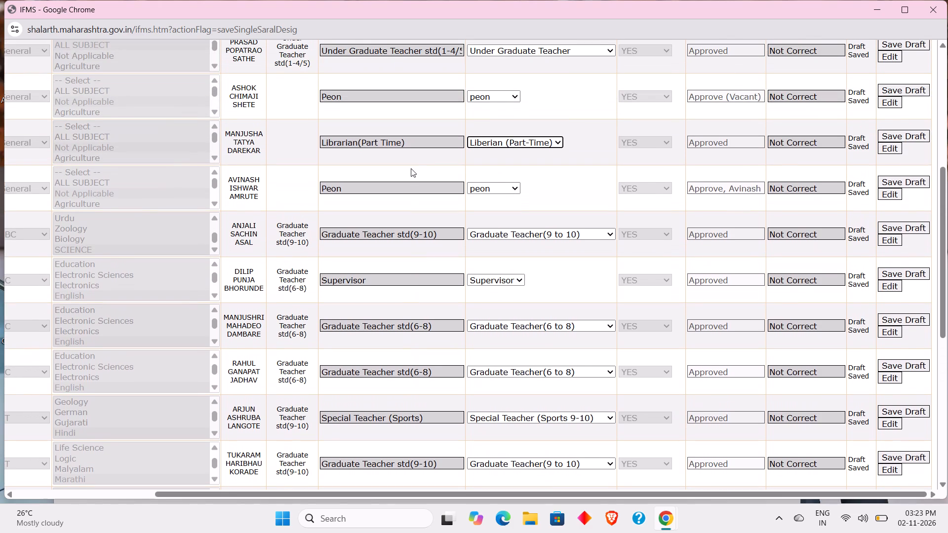
scroll(411, 168, up, 2)
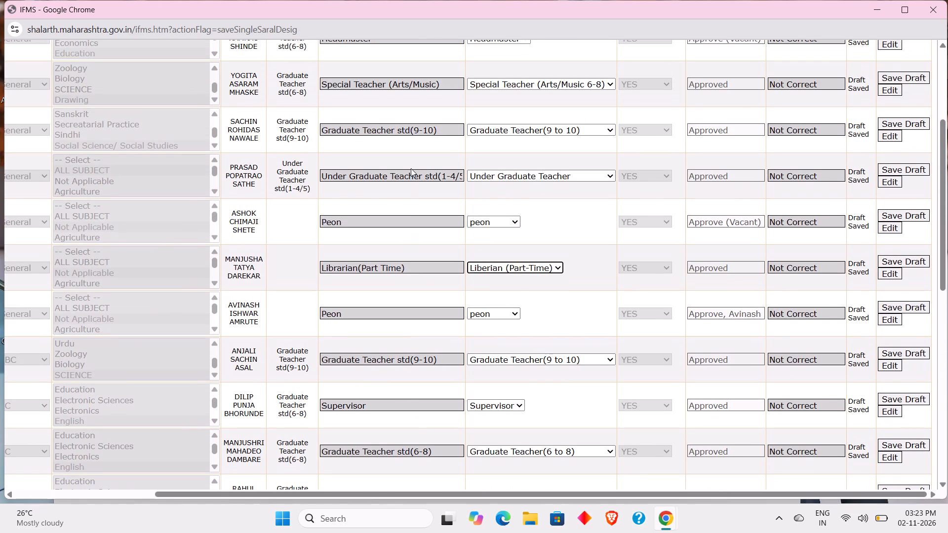
Review the posts' designations and draft status down to the Senior Clerk row, and again from the Headmaster row.
scroll(411, 168, down, 2)
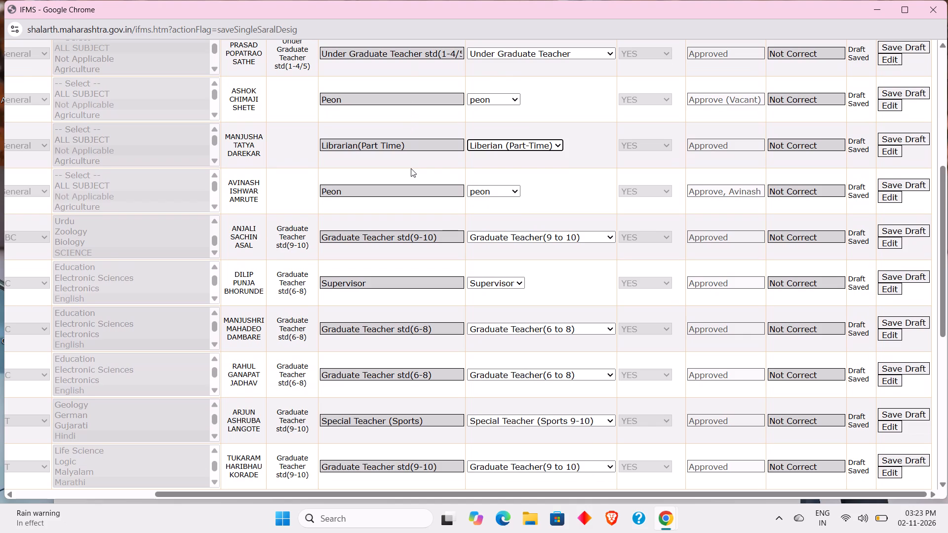
scroll(411, 168, down, 15)
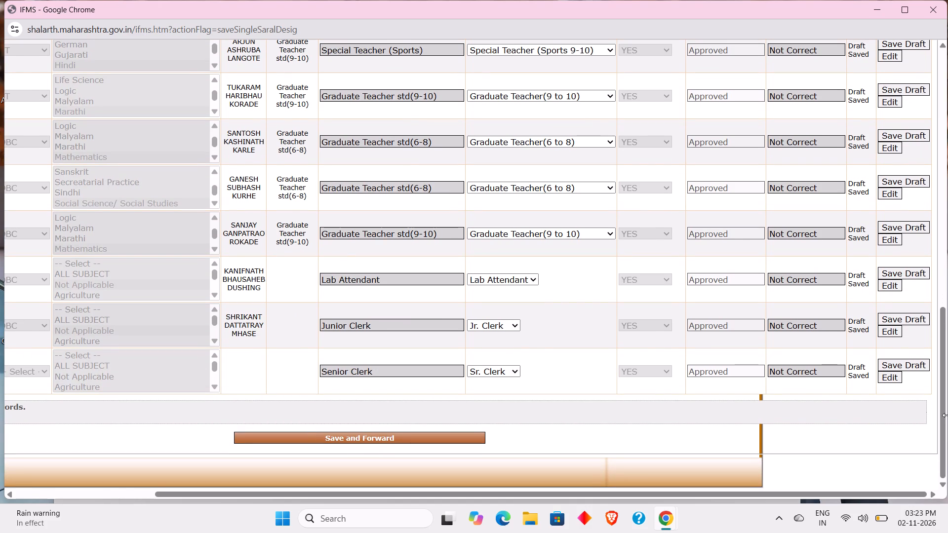
drag(945, 436, 947, 351)
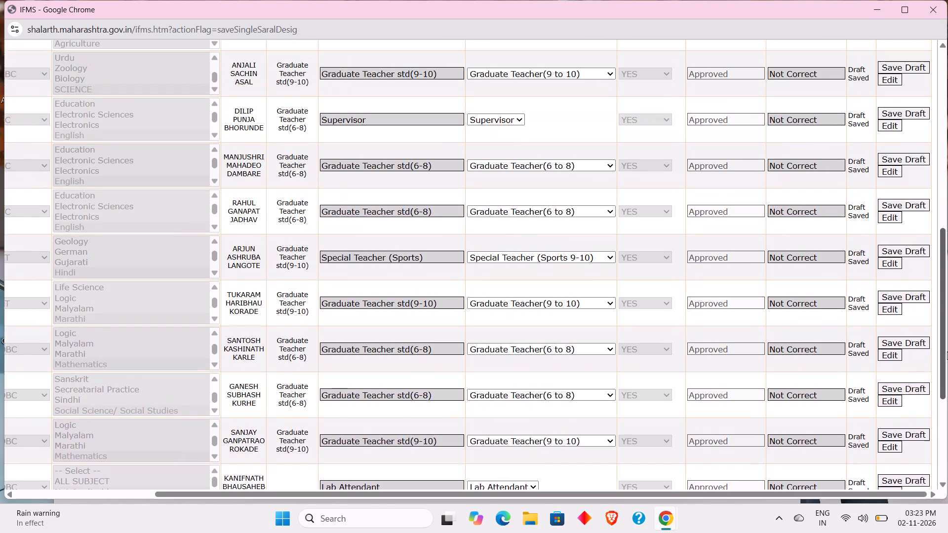
drag(947, 351, 947, 190)
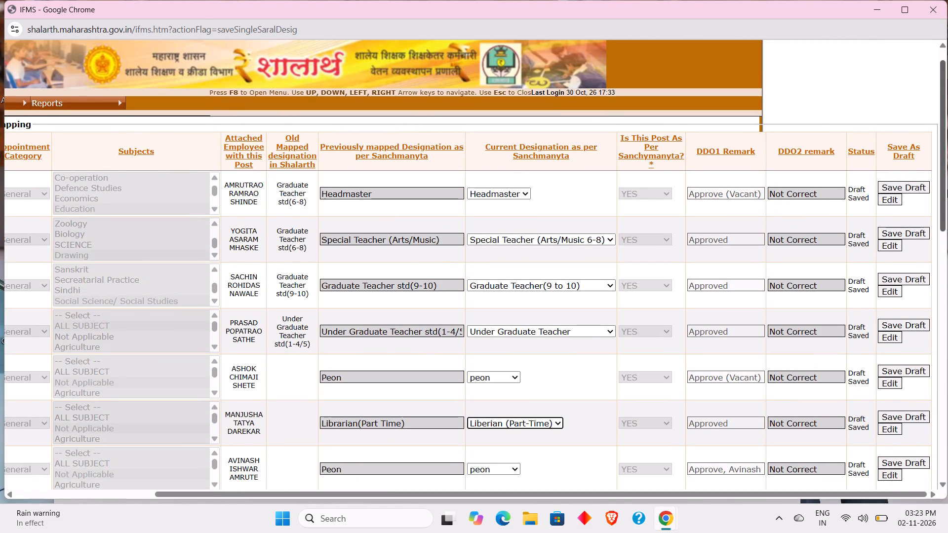
drag(947, 190, 947, 202)
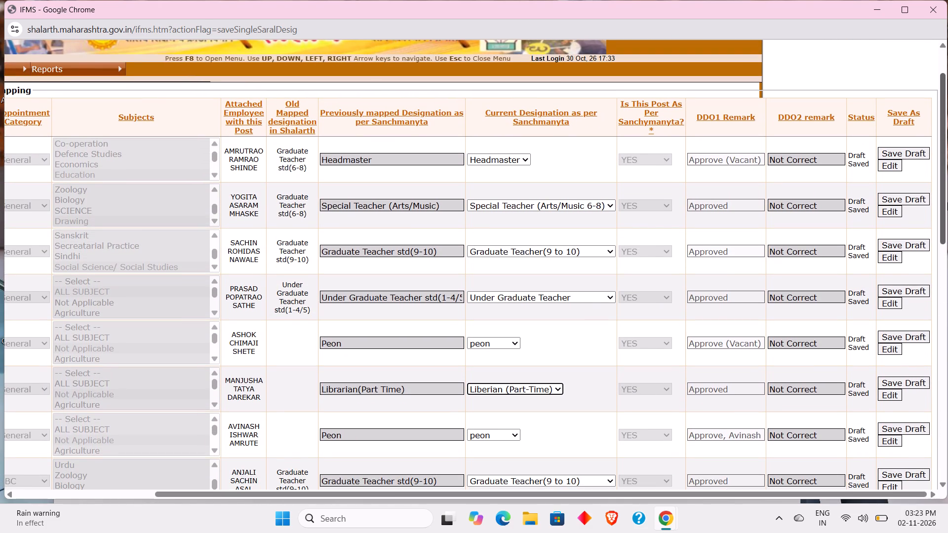
drag(947, 202, 947, 218)
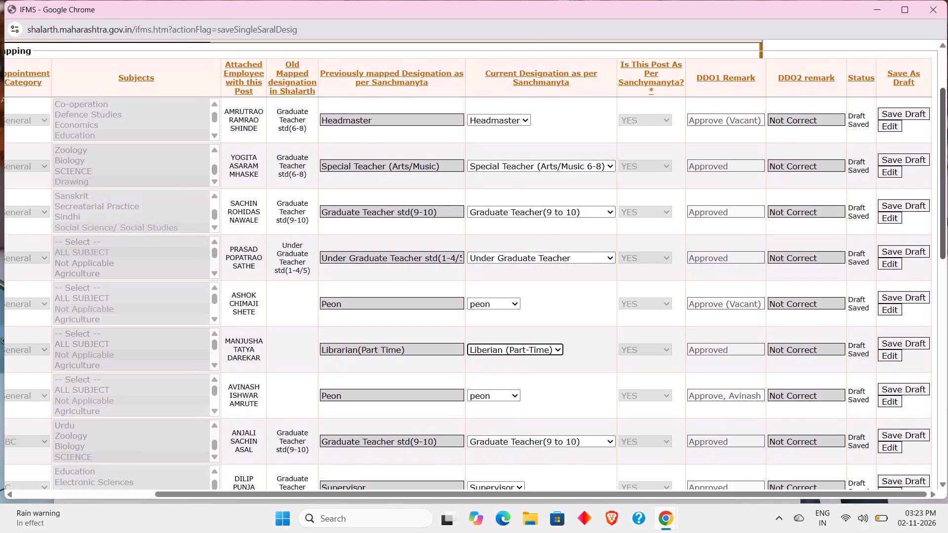
drag(947, 218, 947, 226)
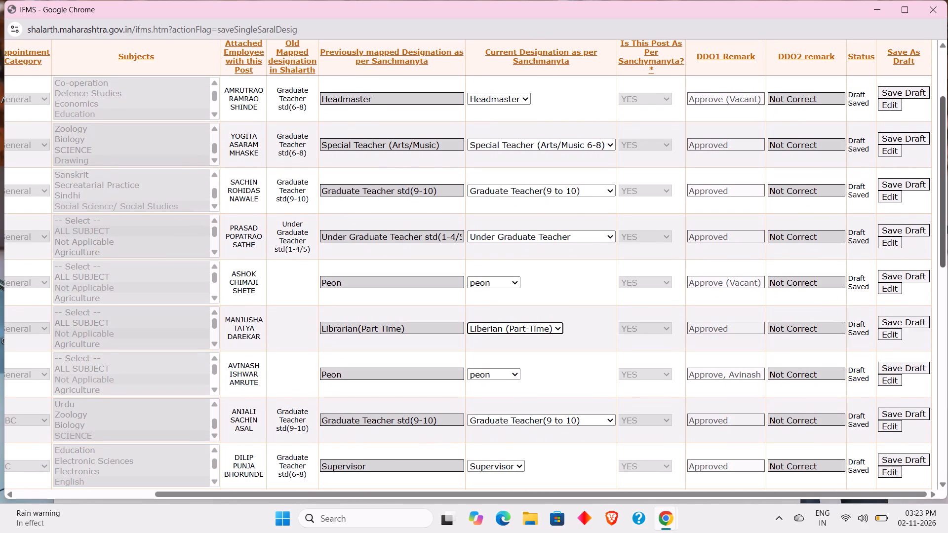
drag(947, 226, 947, 226)
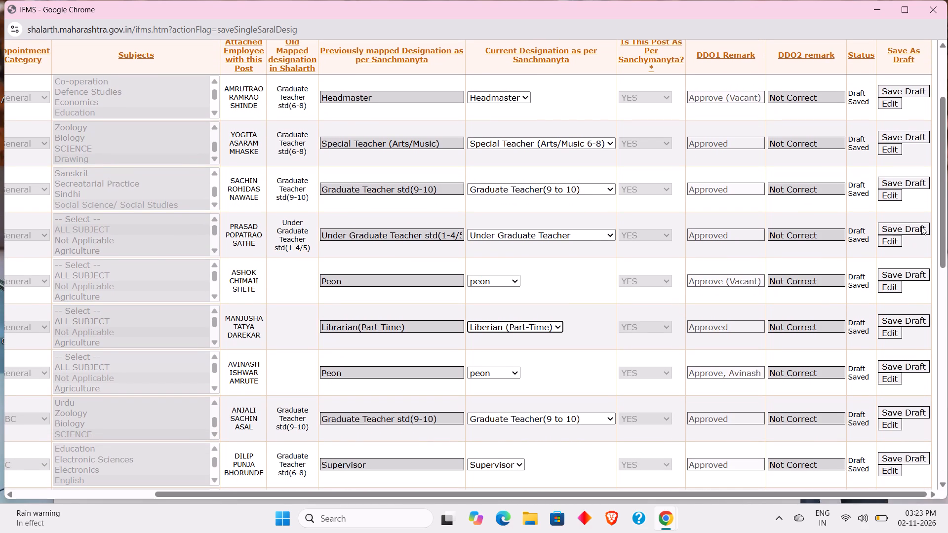
Examine the current designation options offered for the Under Graduate Teacher post.
click(604, 235)
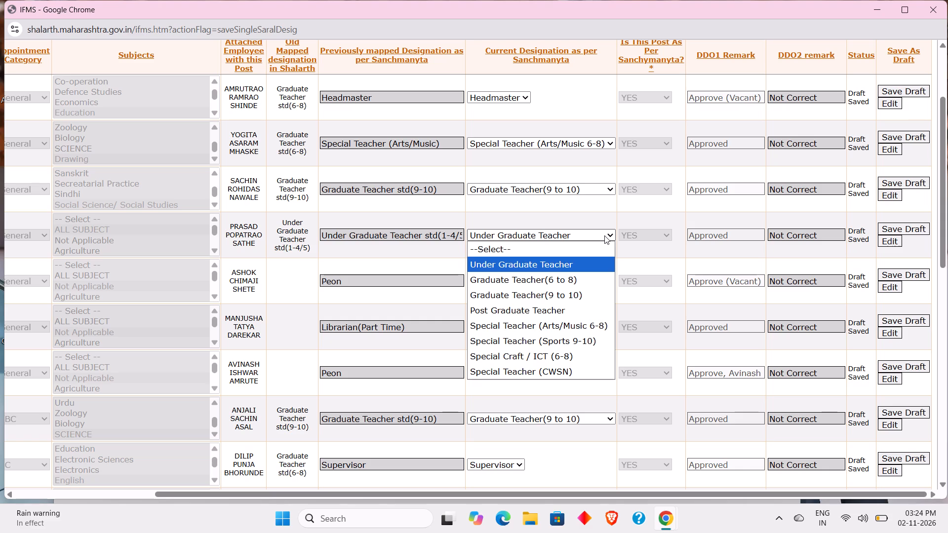
click(944, 303)
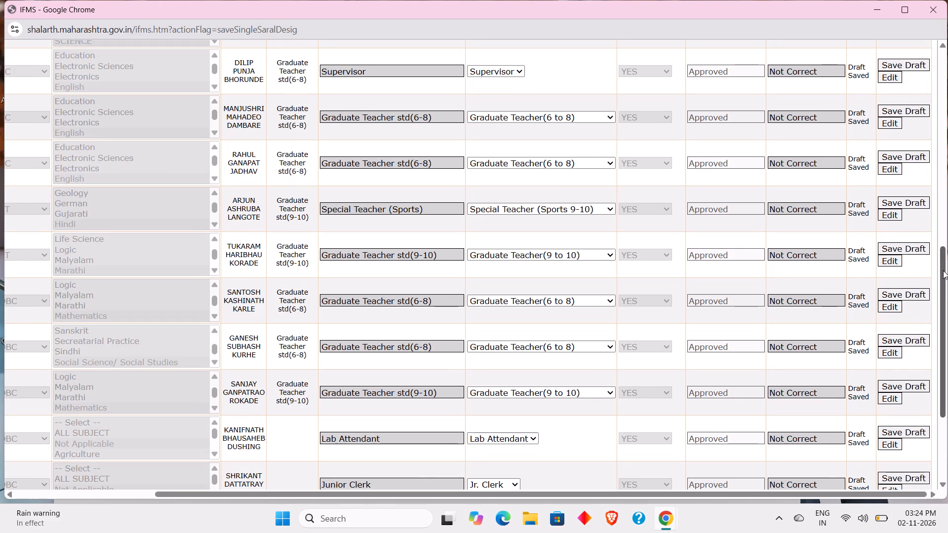
drag(943, 270, 940, 156)
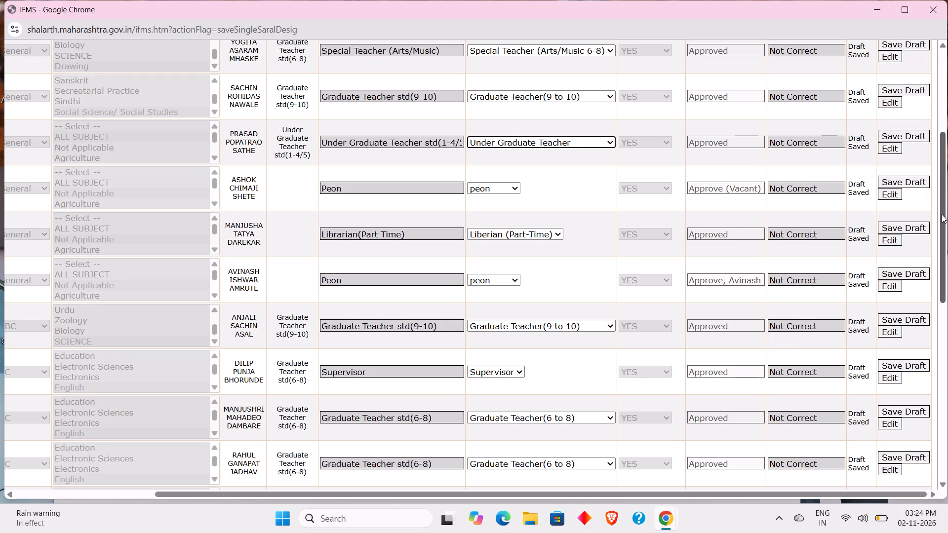
drag(942, 214, 947, 158)
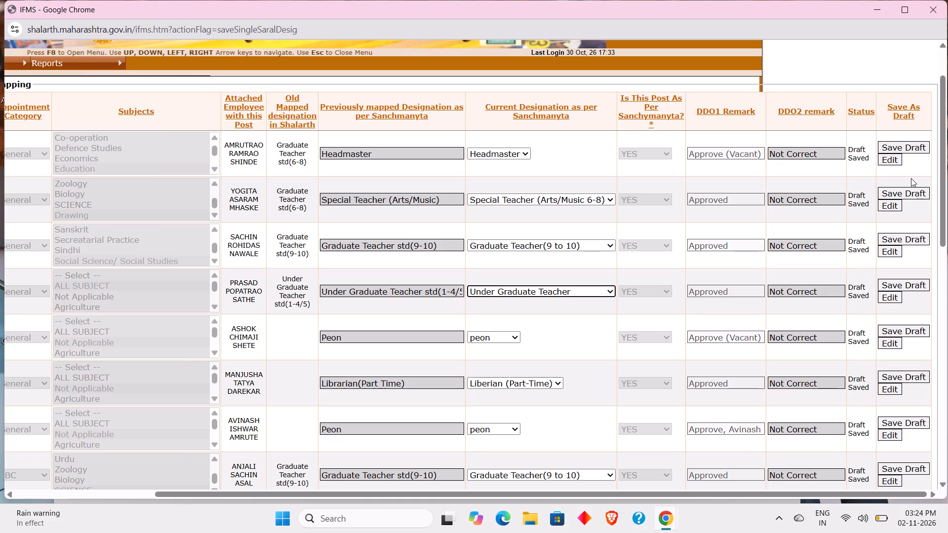
click(609, 292)
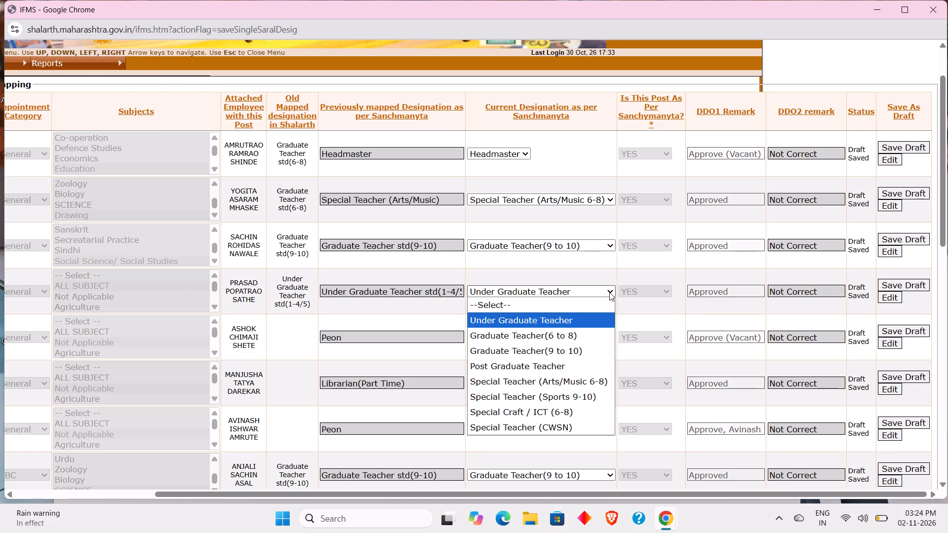
scroll(579, 364, down, 2)
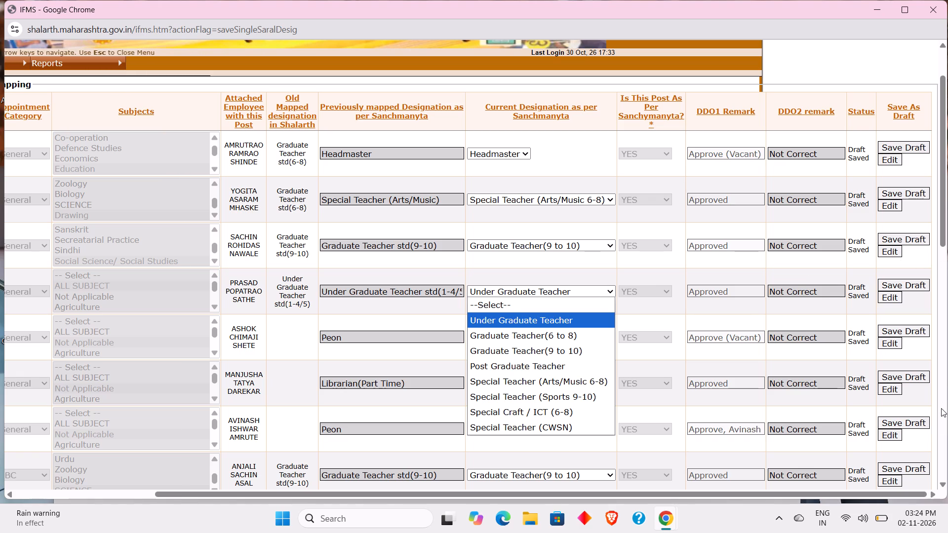
click(944, 381)
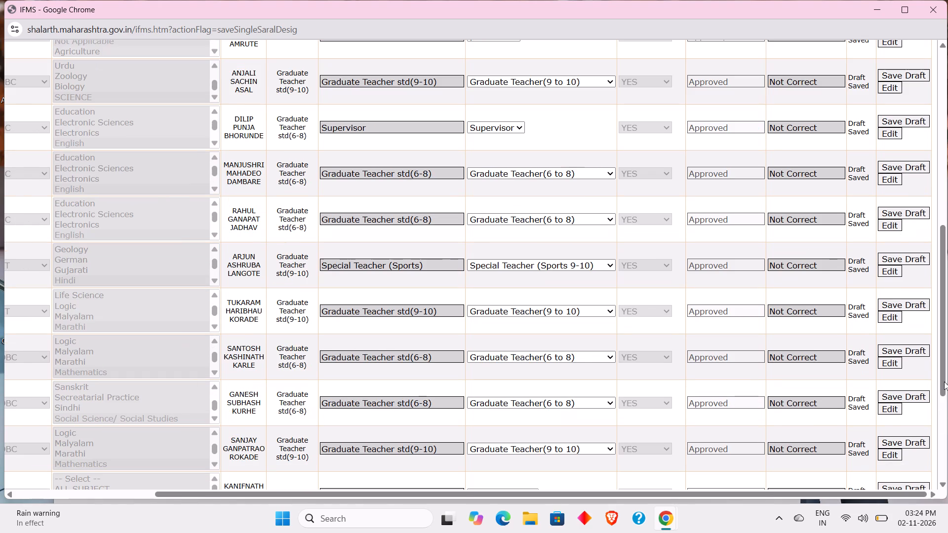
Compare previously mapped and current designations row by row, from the Headmaster post down to the Graduate Teacher posts below Special Teacher (Sports).
drag(941, 342, 947, 160)
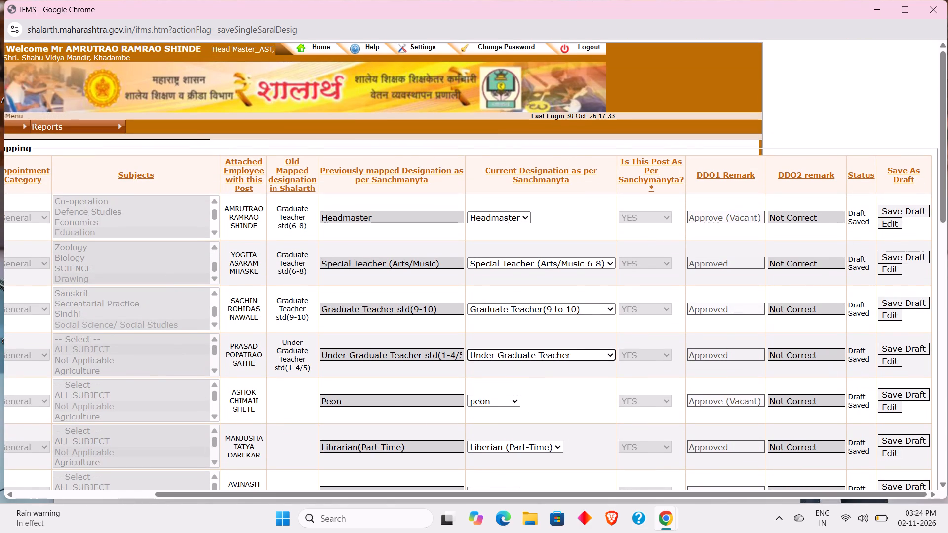
click(944, 484)
click(944, 485)
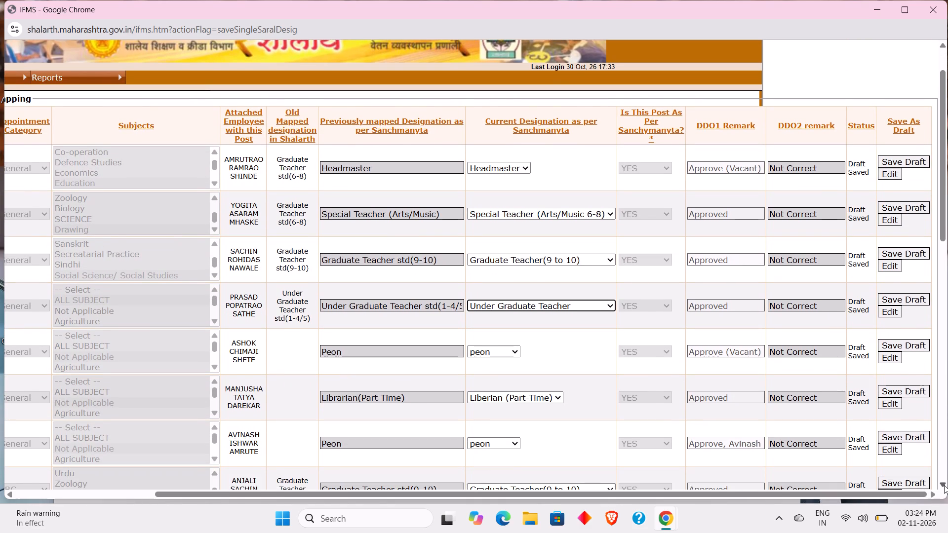
double_click(944, 485)
double_click(946, 487)
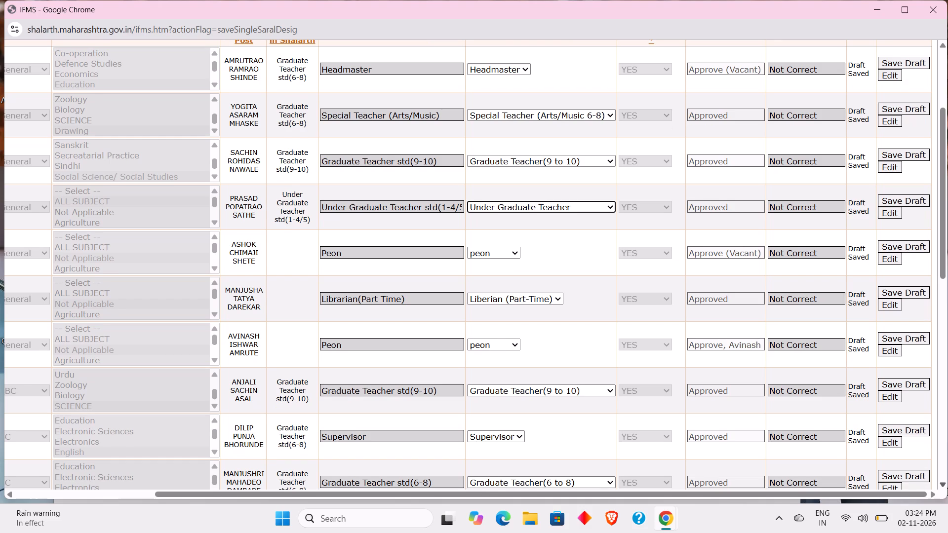
scroll(947, 488, up, 1)
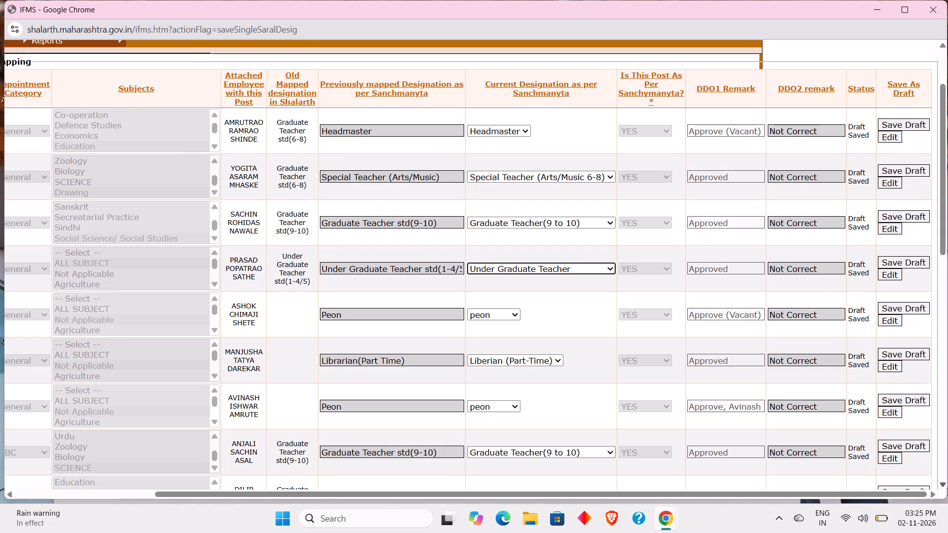
click(944, 486)
double_click(944, 486)
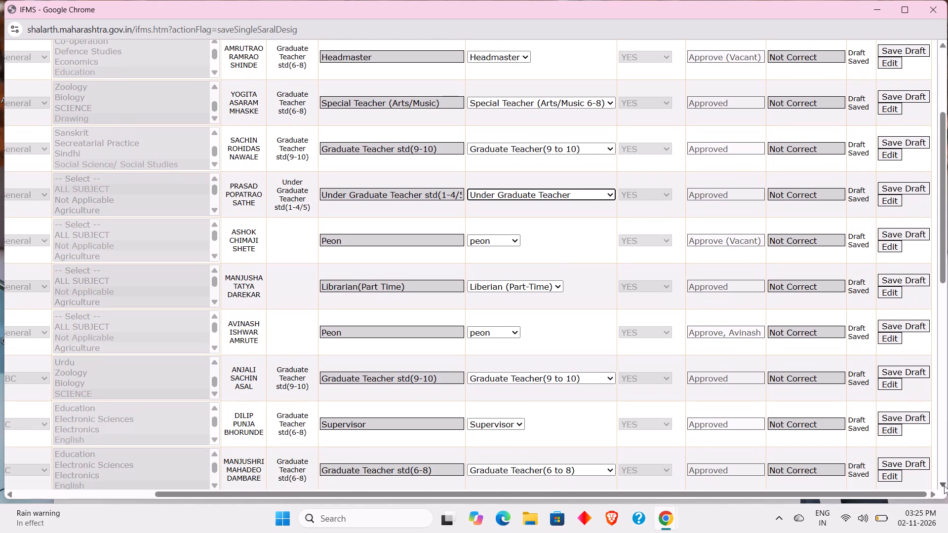
click(944, 486)
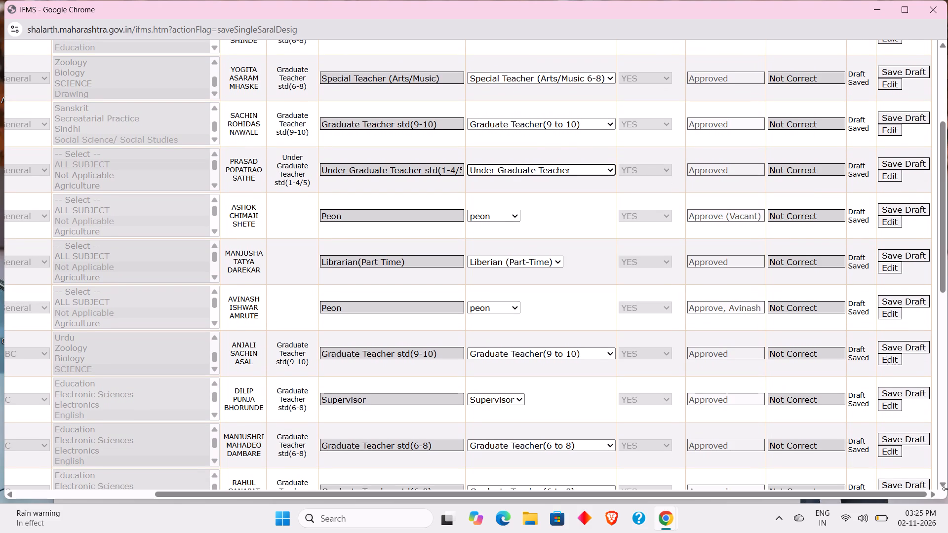
triple_click(942, 484)
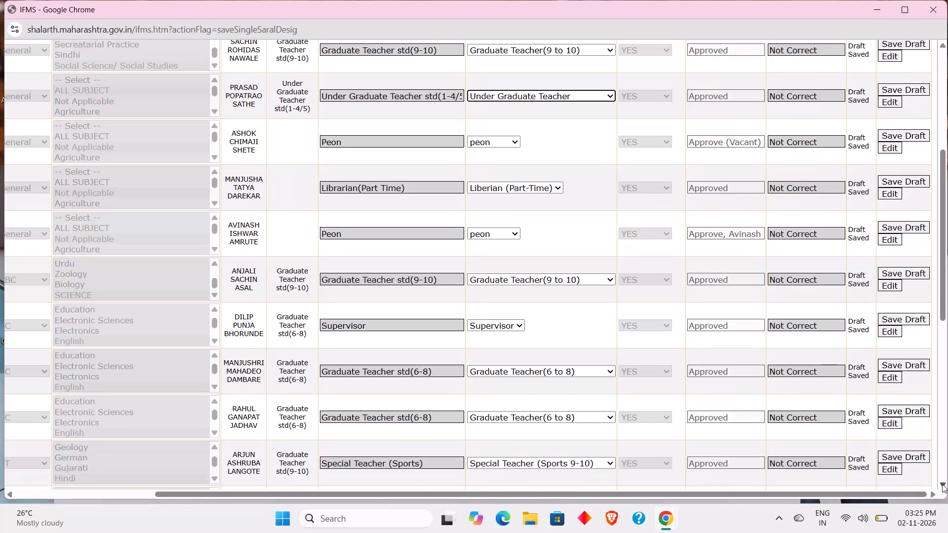
double_click(942, 484)
double_click(942, 484)
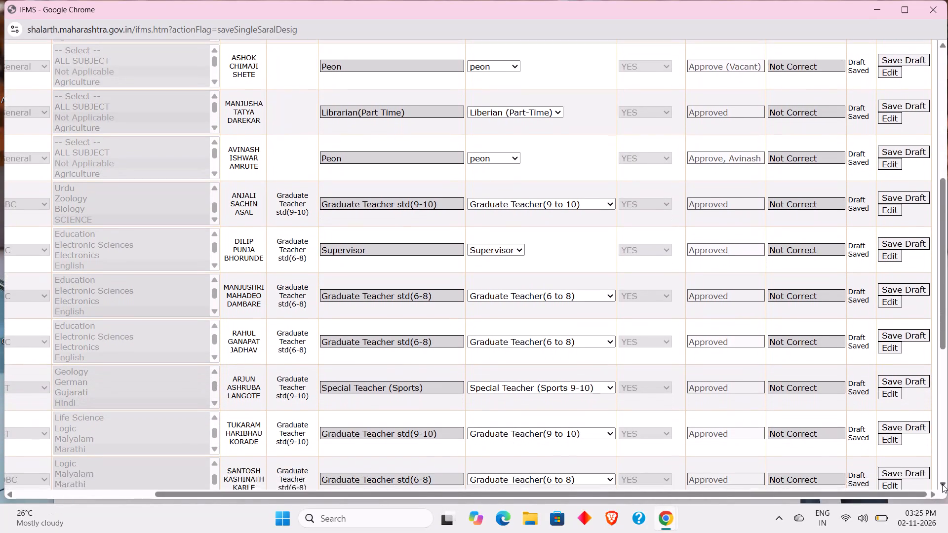
double_click(942, 484)
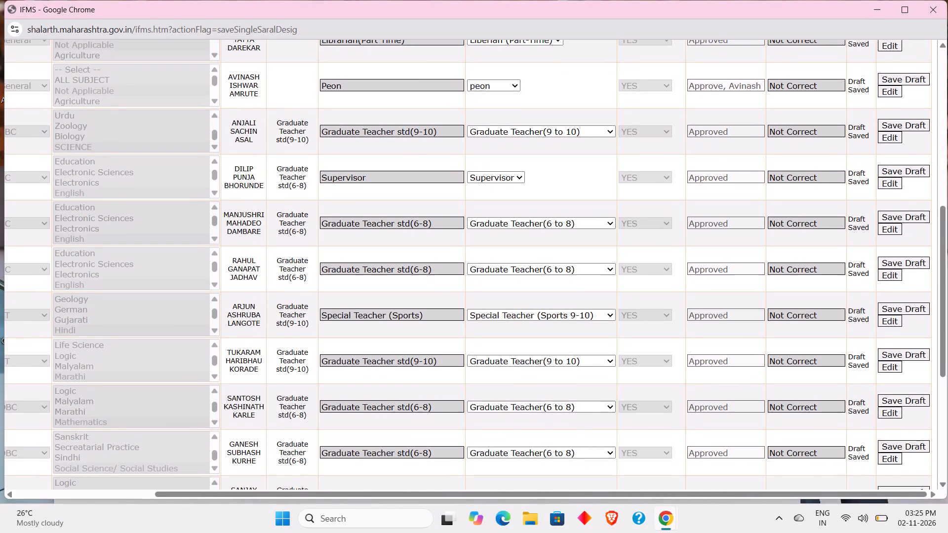
Examine the current designation options for the Graduate Teacher std(6-8) post two rows below Special Teacher (Sports).
click(608, 408)
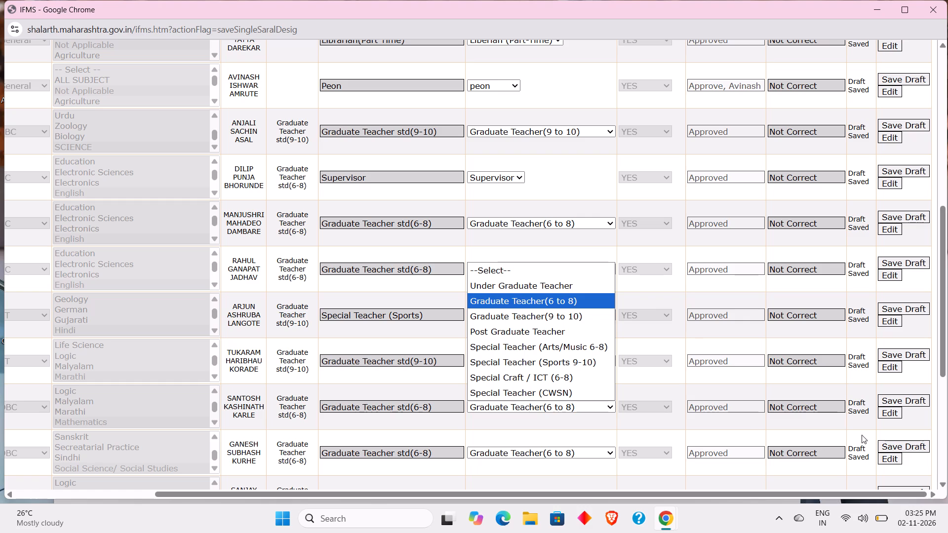
click(943, 484)
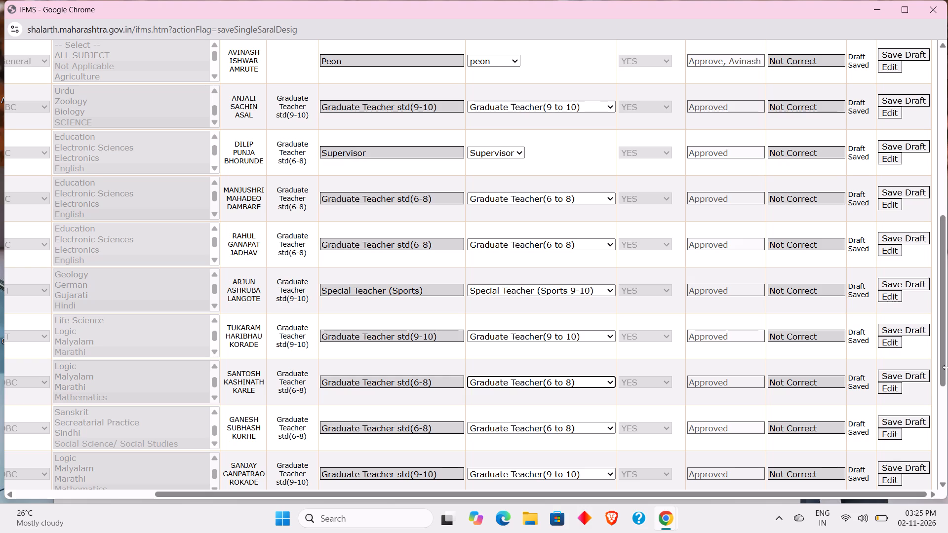
Review every post's designation, remarks and draft status again, from the Headmaster row to the Save and Forward area.
drag(947, 367, 947, 333)
drag(943, 353, 940, 199)
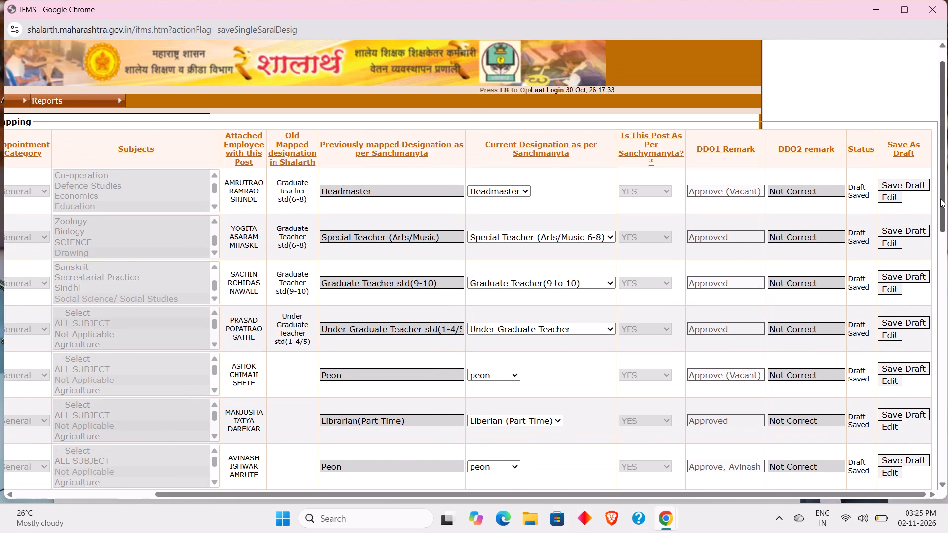
drag(940, 199, 942, 234)
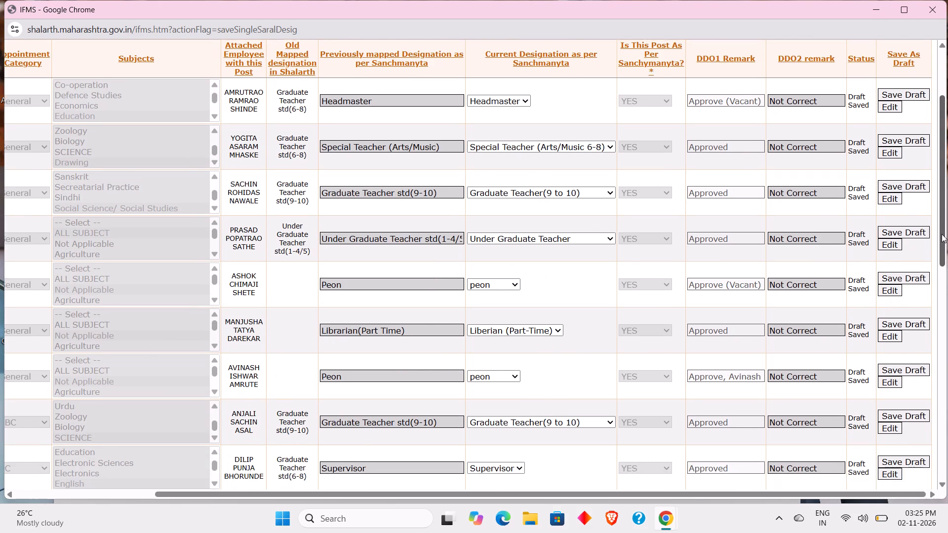
drag(942, 234, 946, 260)
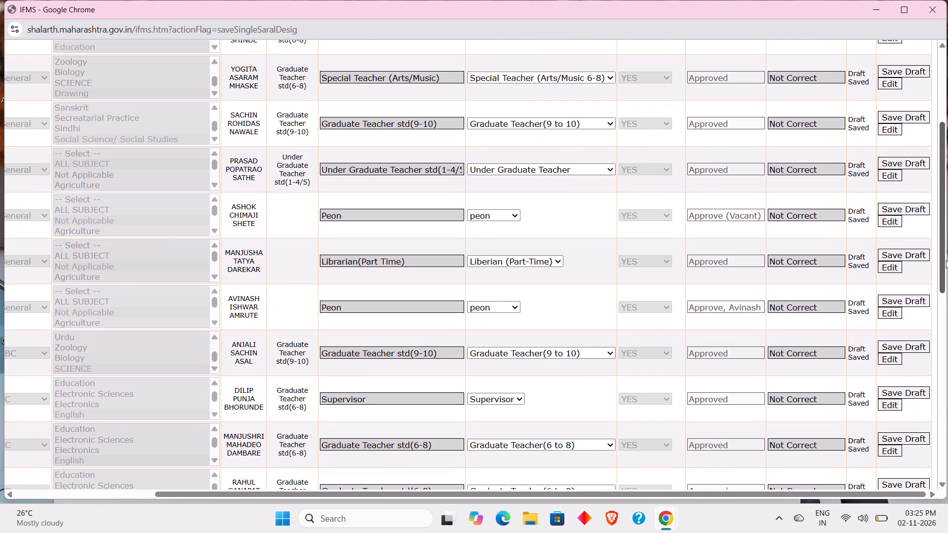
drag(946, 260, 947, 263)
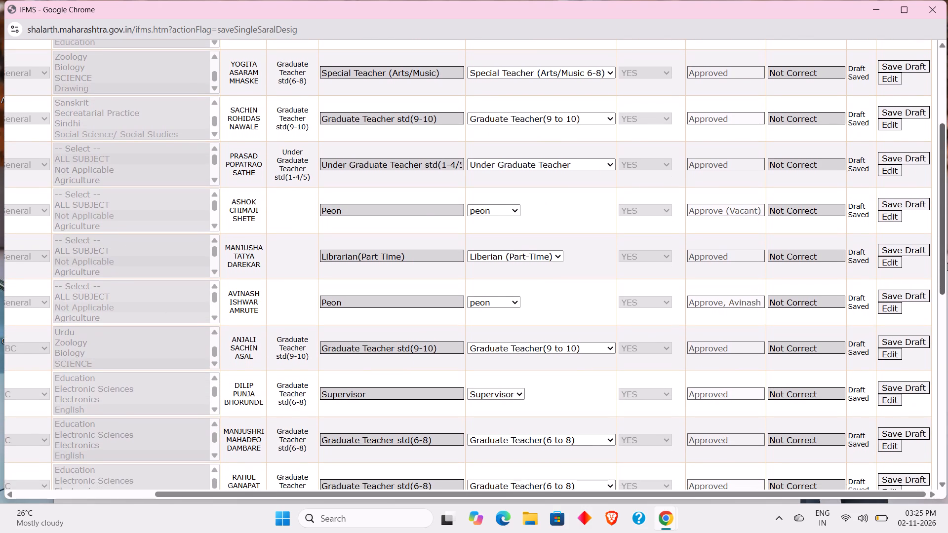
drag(947, 263, 947, 280)
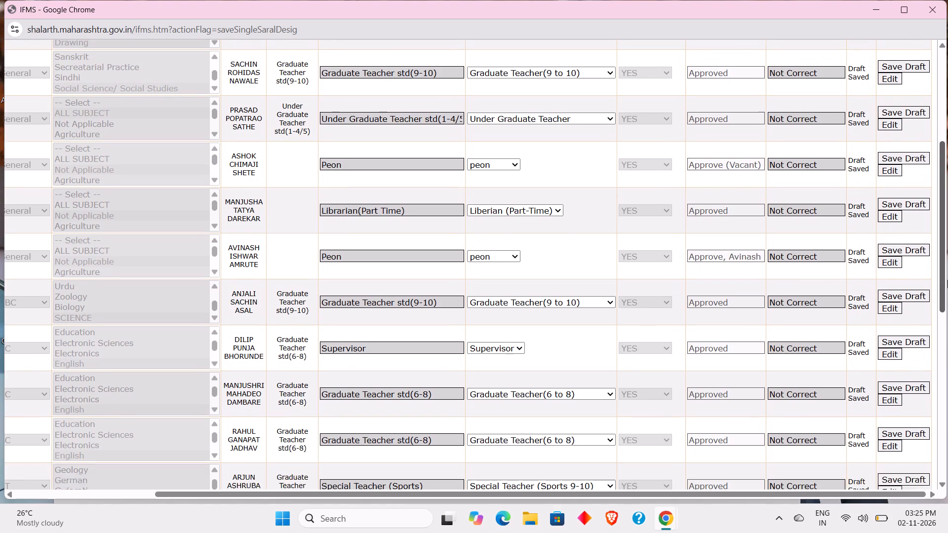
drag(947, 280, 947, 306)
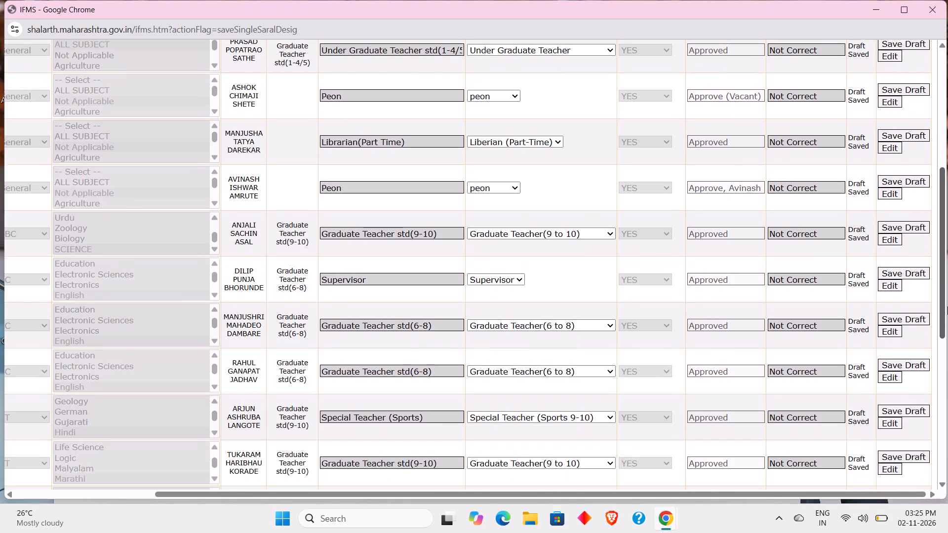
drag(947, 306, 947, 428)
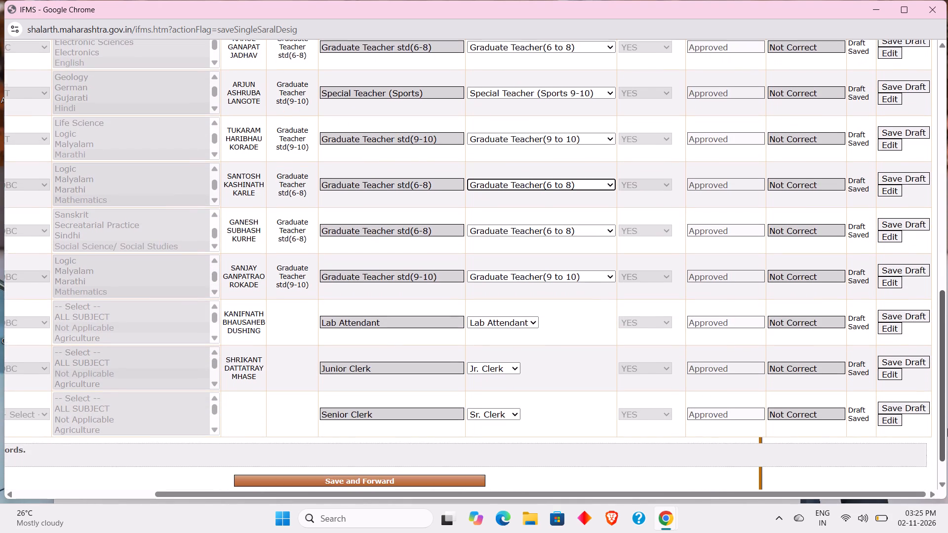
drag(947, 428, 947, 446)
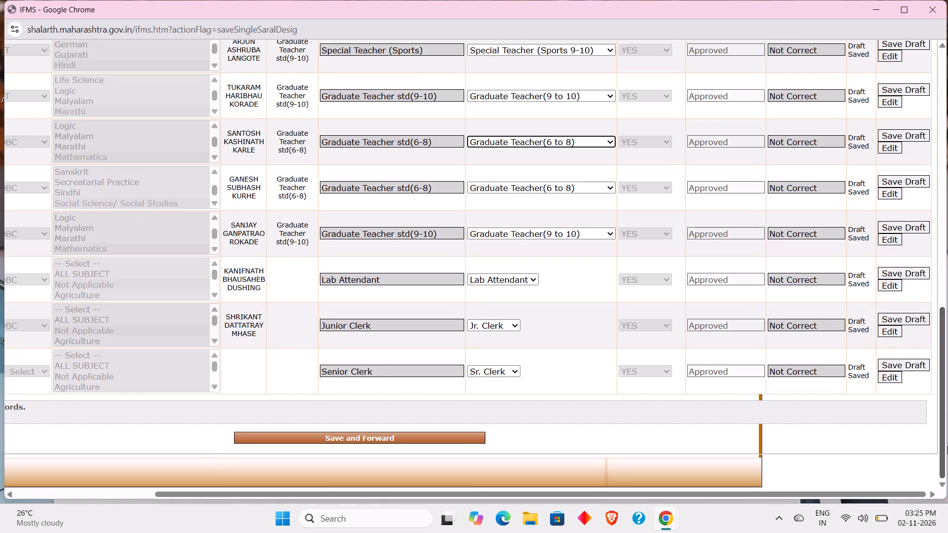
drag(947, 446, 947, 419)
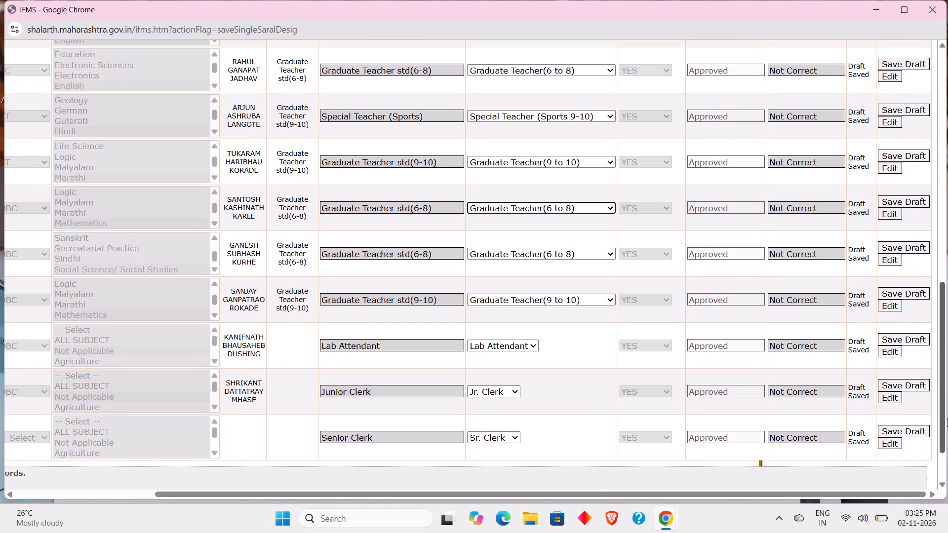
Check the designations, remarks and draft statuses from the Senior Clerk row up to the Headmaster row and back to the table's end.
drag(947, 419, 947, 407)
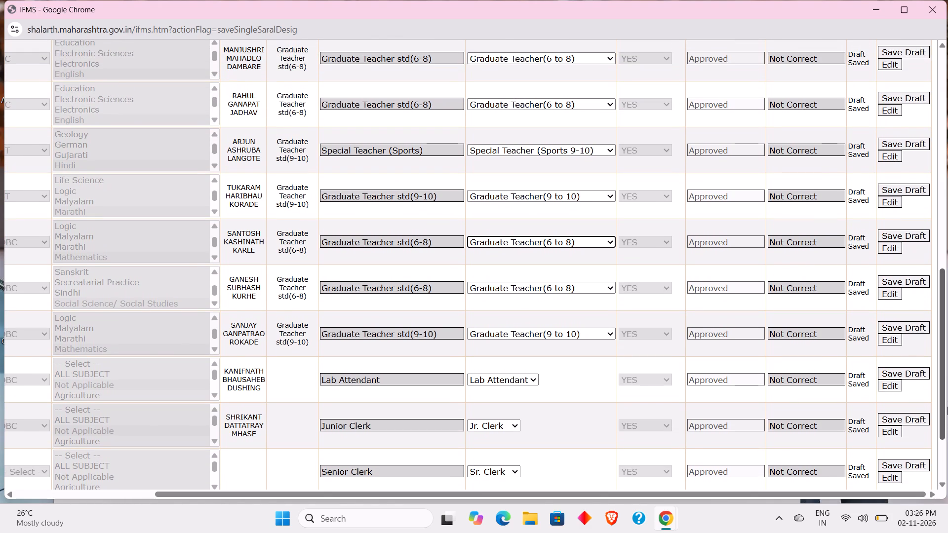
drag(947, 407, 947, 392)
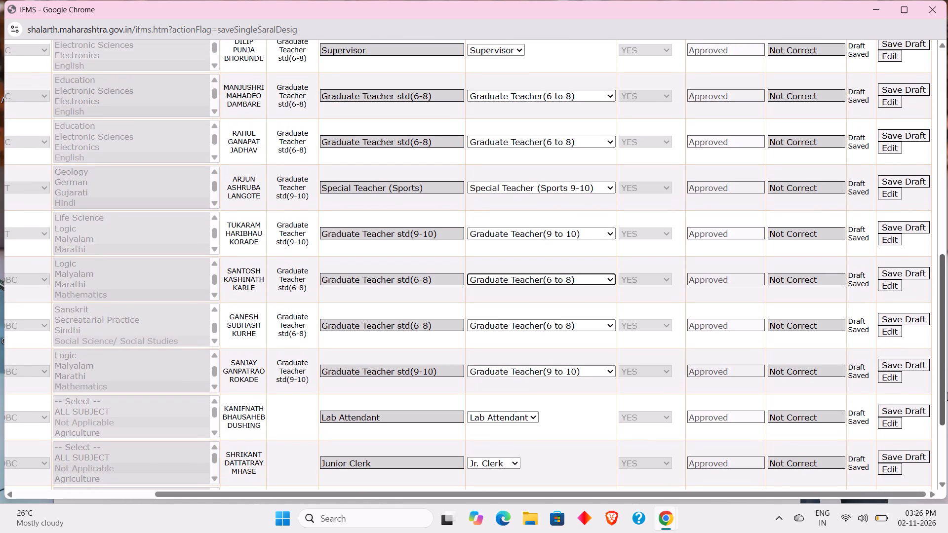
drag(947, 392, 946, 377)
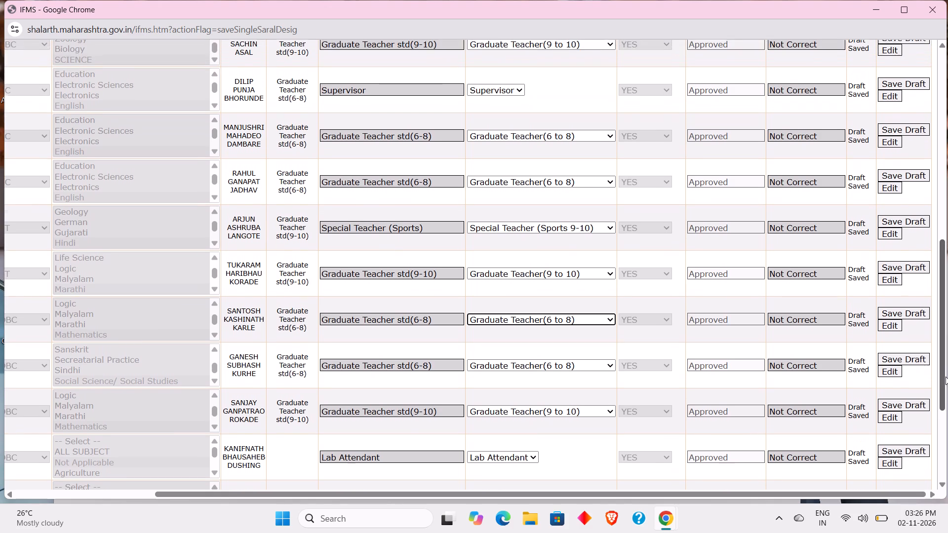
drag(946, 377, 940, 338)
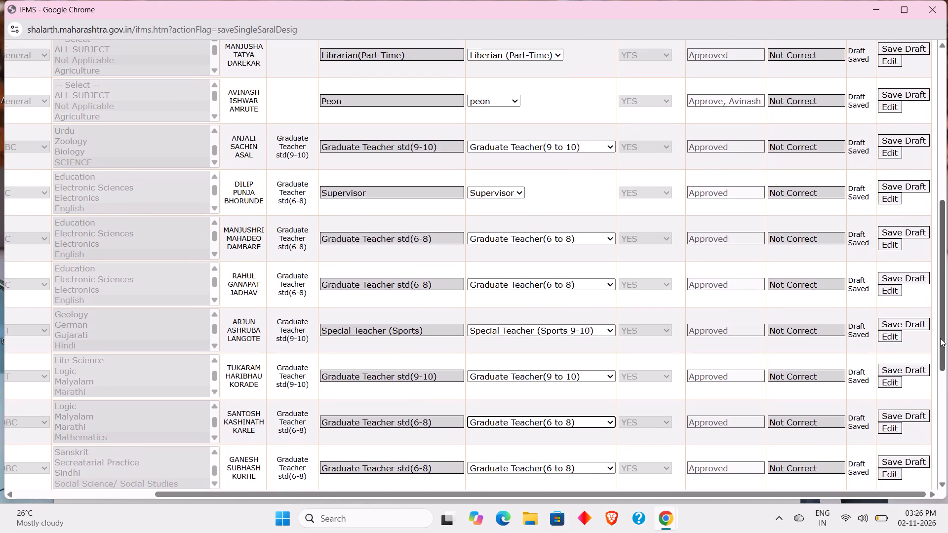
drag(940, 338, 940, 299)
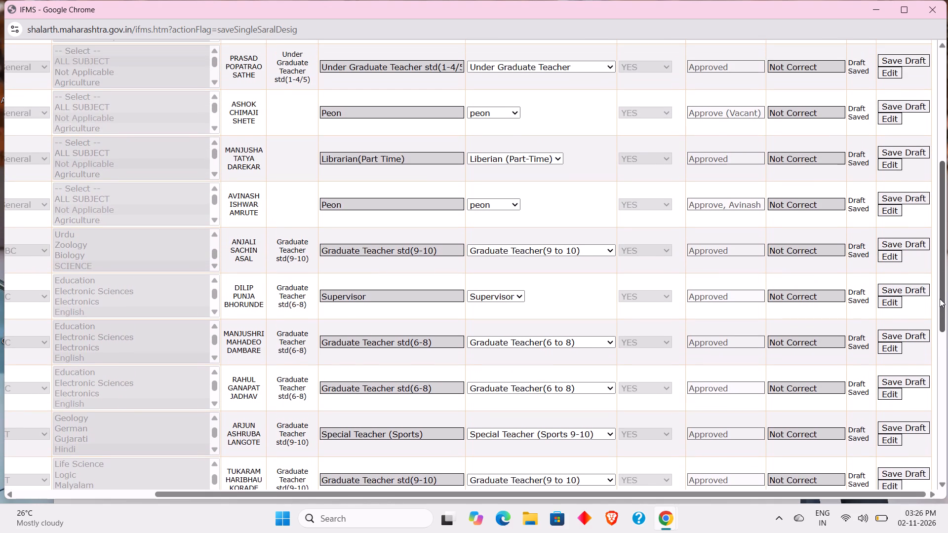
drag(940, 299, 933, 244)
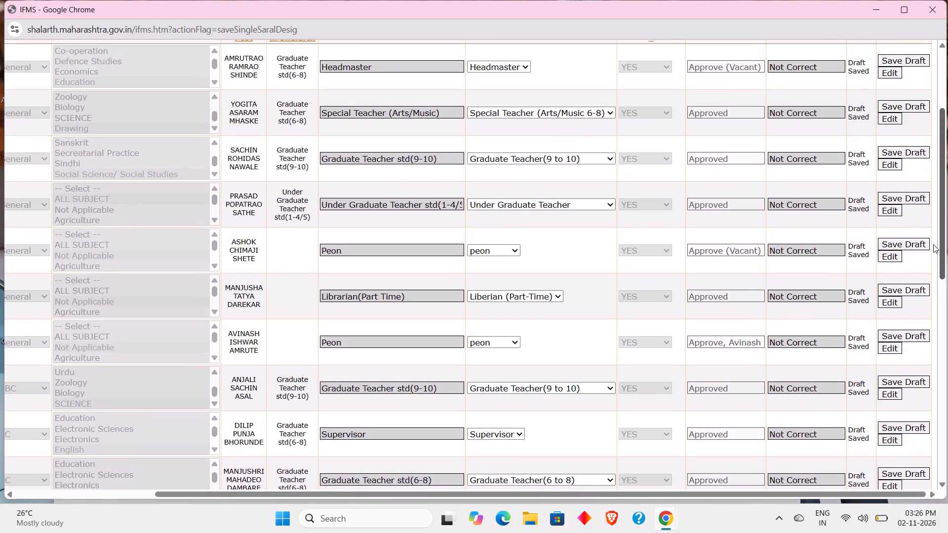
drag(933, 244, 945, 459)
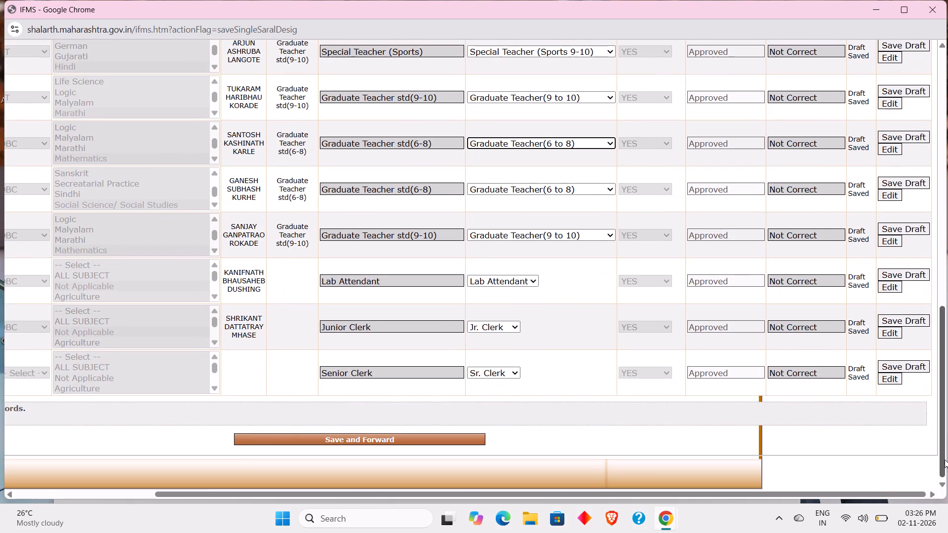
drag(945, 459, 941, 481)
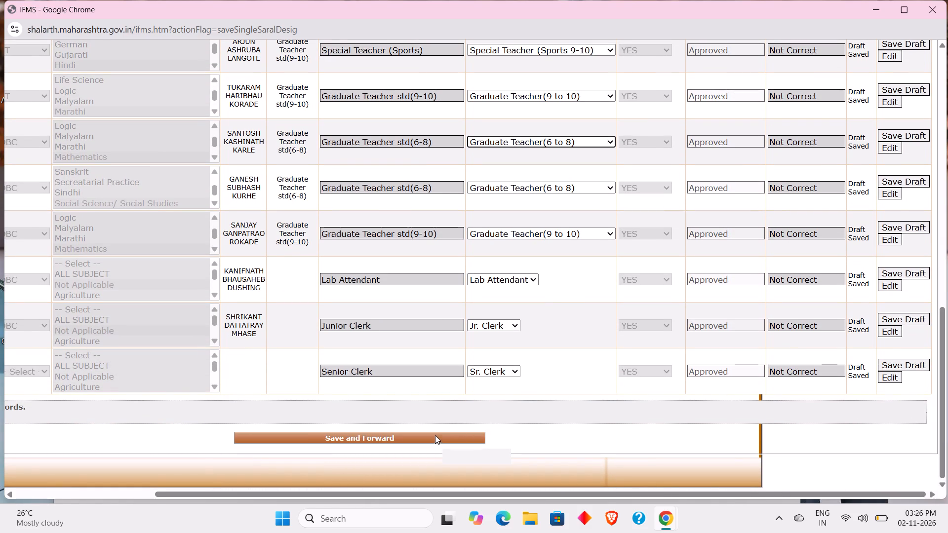
Recheck every post's current designation and draft status once more, up to the Headmaster row and back down to the Save and Forward area.
drag(940, 426, 947, 409)
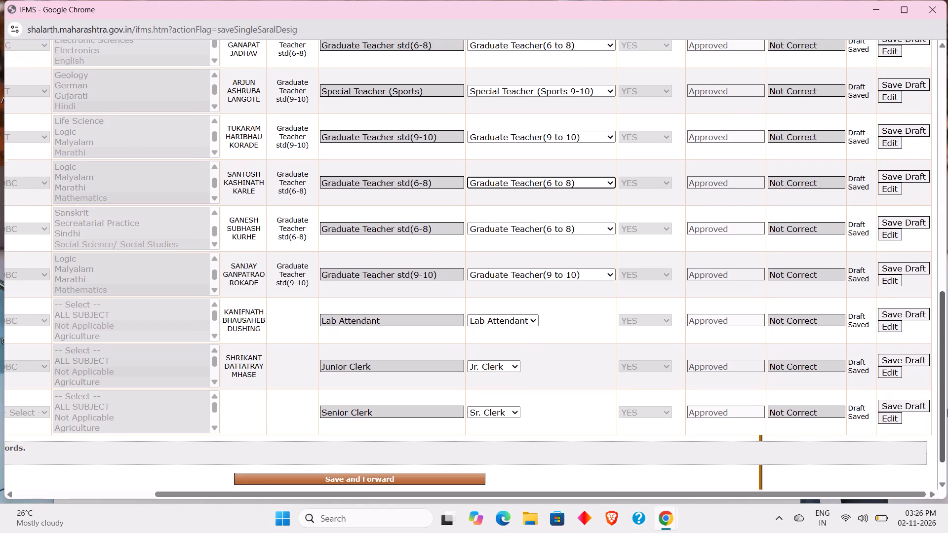
drag(947, 409, 947, 378)
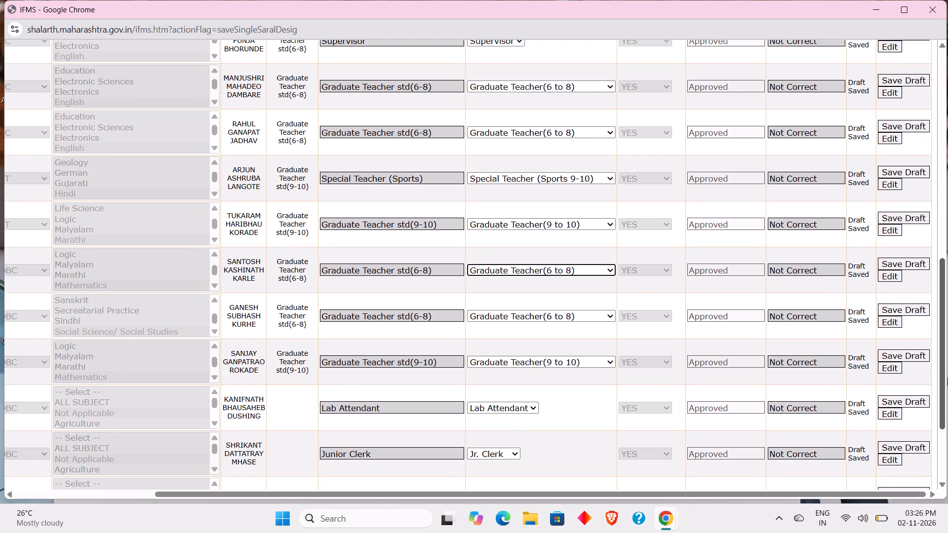
drag(947, 378, 947, 344)
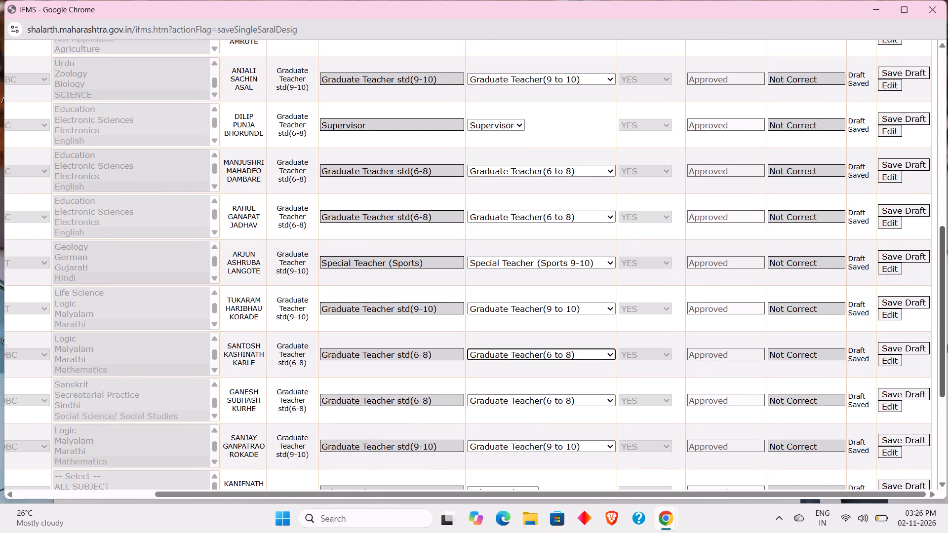
drag(947, 344, 947, 302)
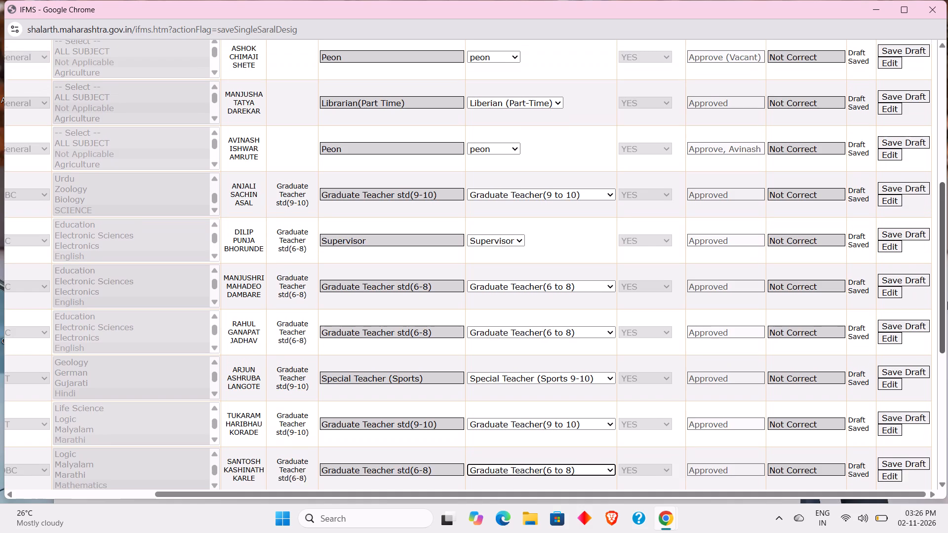
drag(947, 302, 947, 256)
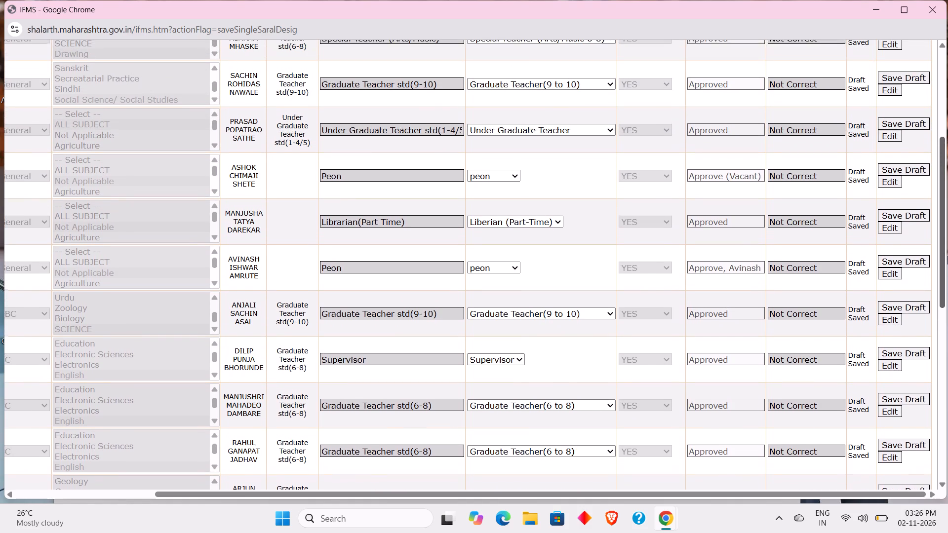
drag(947, 256, 947, 218)
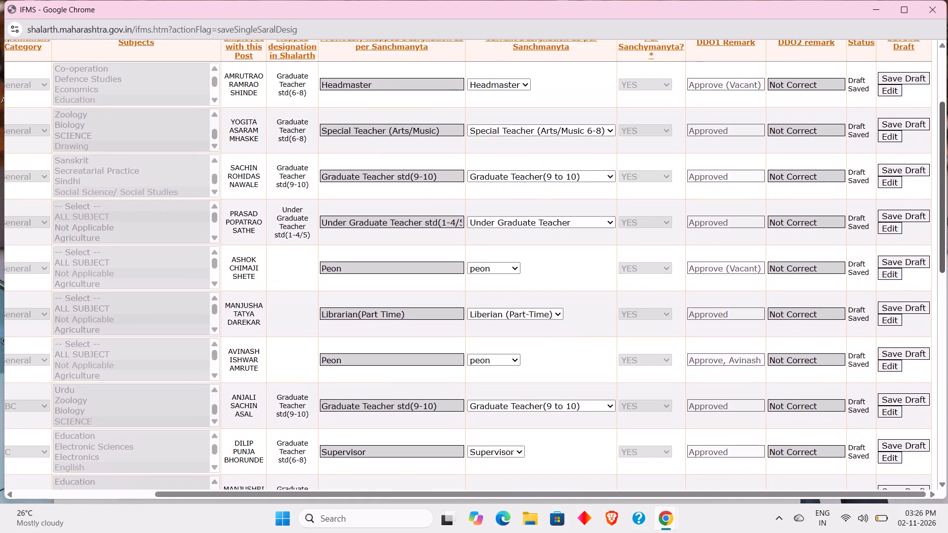
drag(947, 218, 946, 403)
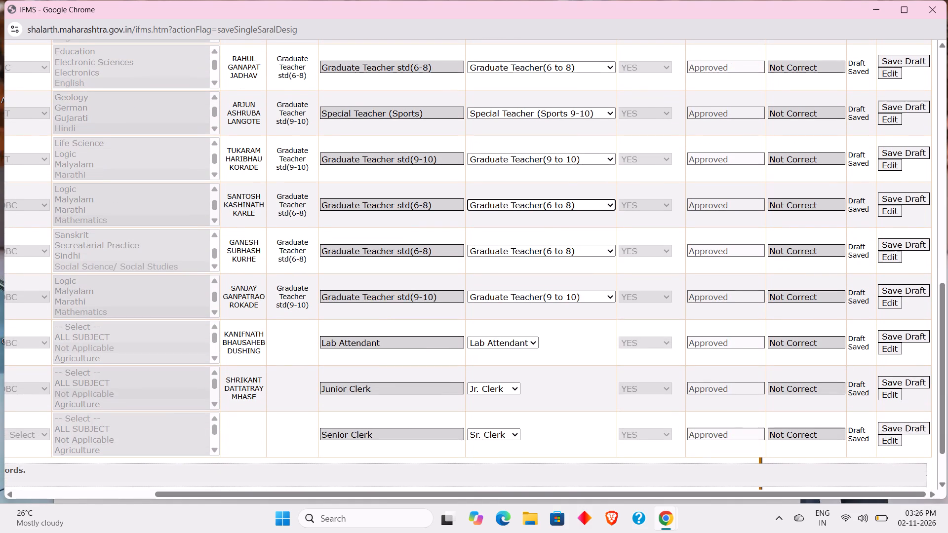
drag(944, 351, 947, 429)
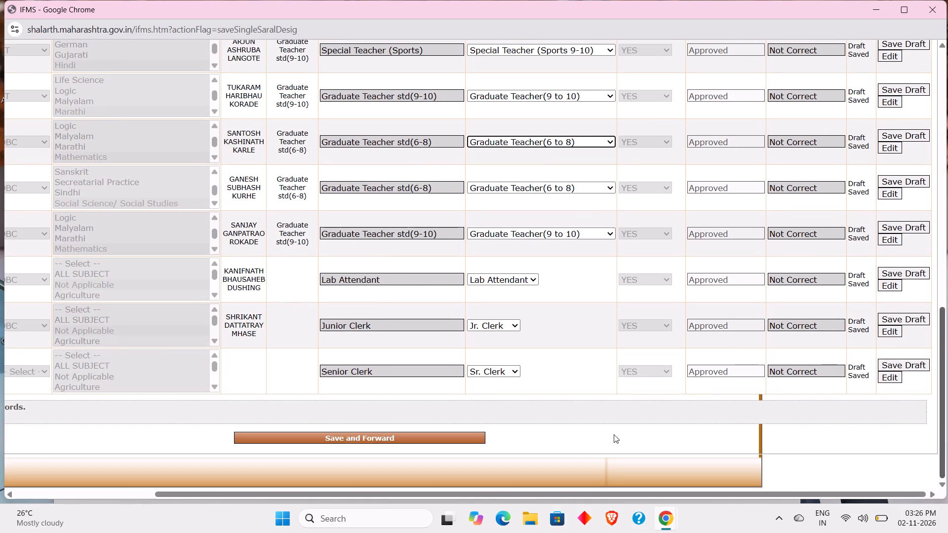
Save and forward all the drafted post mappings to the next authority for verification.
click(468, 438)
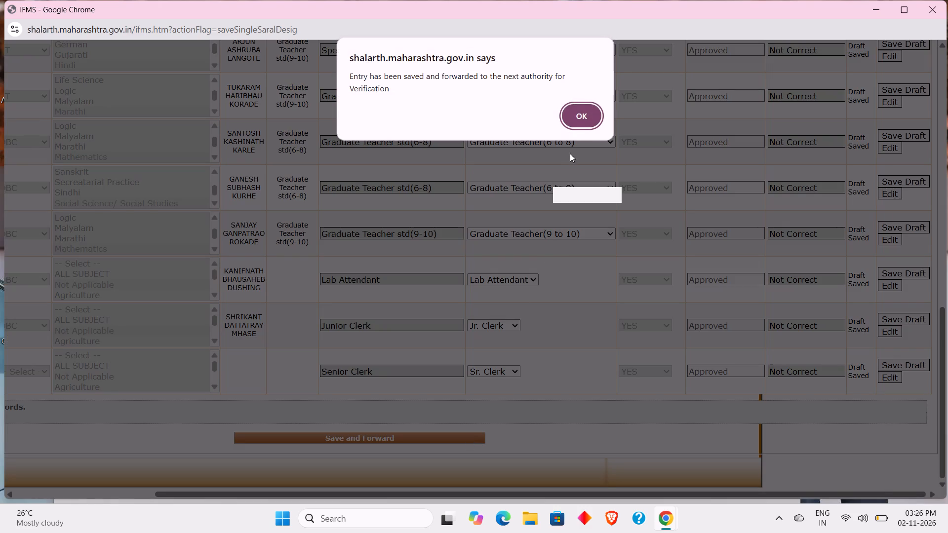
click(585, 116)
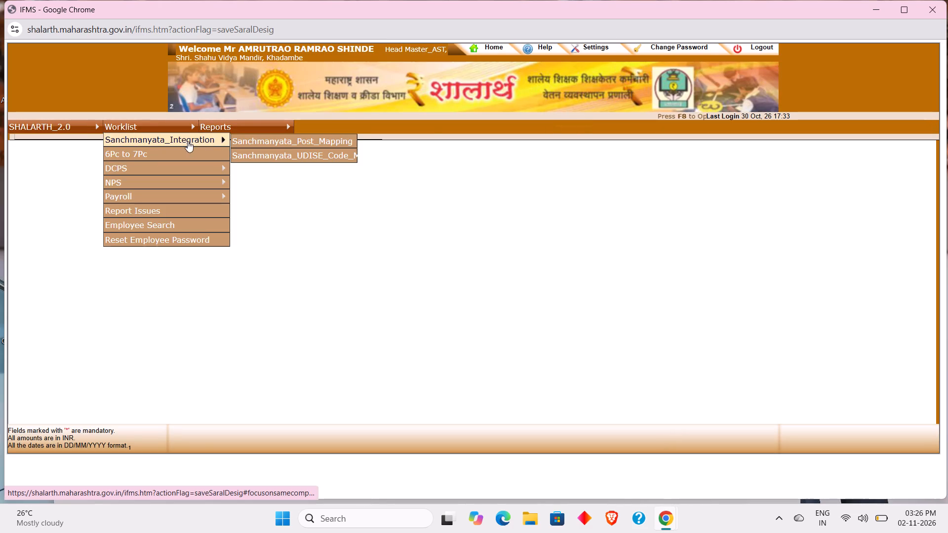
Reopen the Sanchmanyata_Post_Mapping screen under Sanchmanyata_Integration and review the Status column for the listed posts.
click(231, 138)
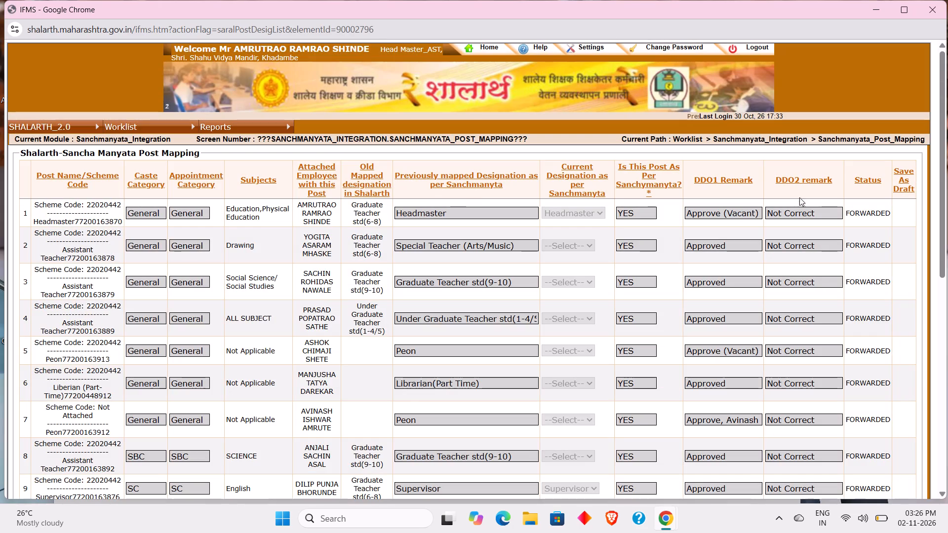